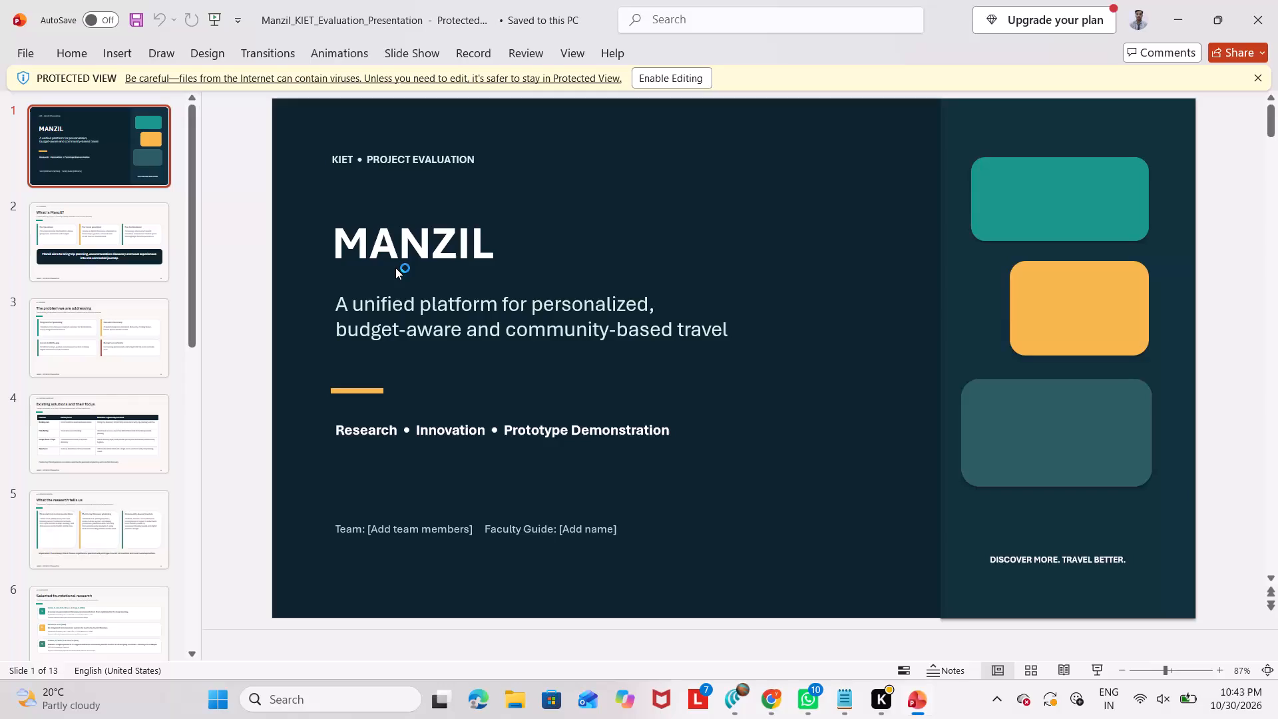
Minimize the Manzil_KIET_Evaluation_Presentation window.
{"action": "left_click", "coordinate": [1177, 19]}
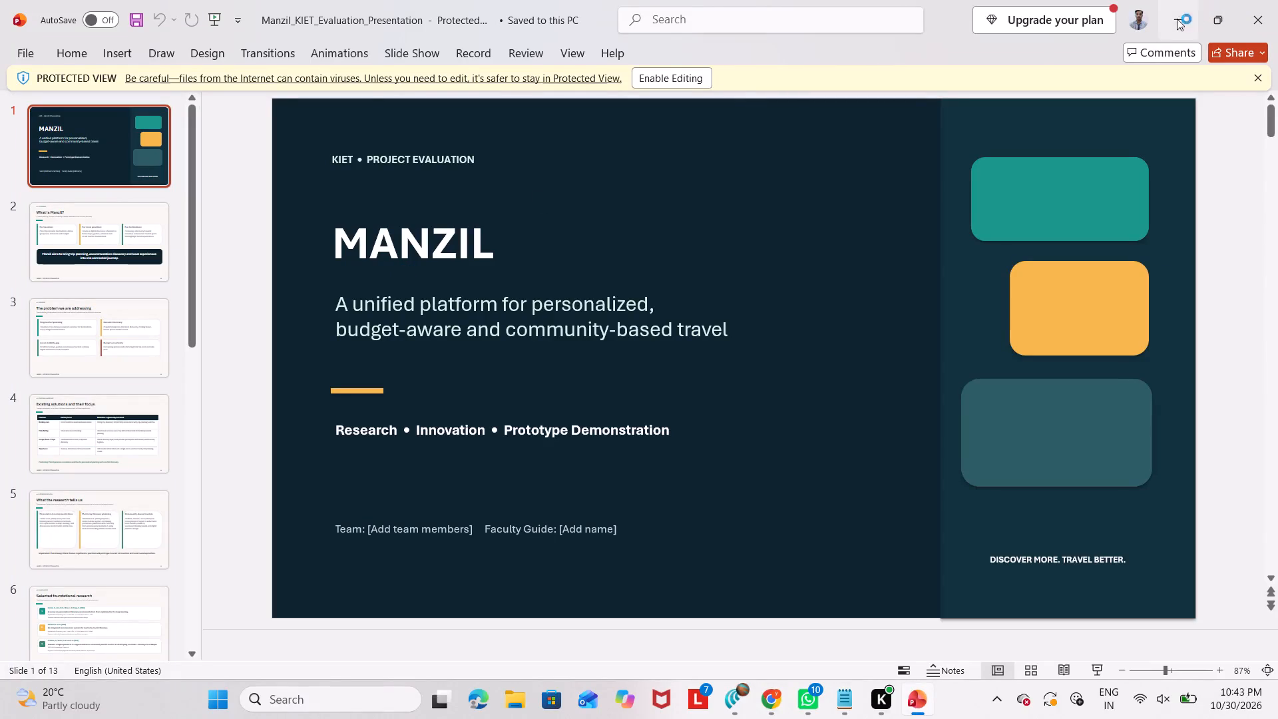
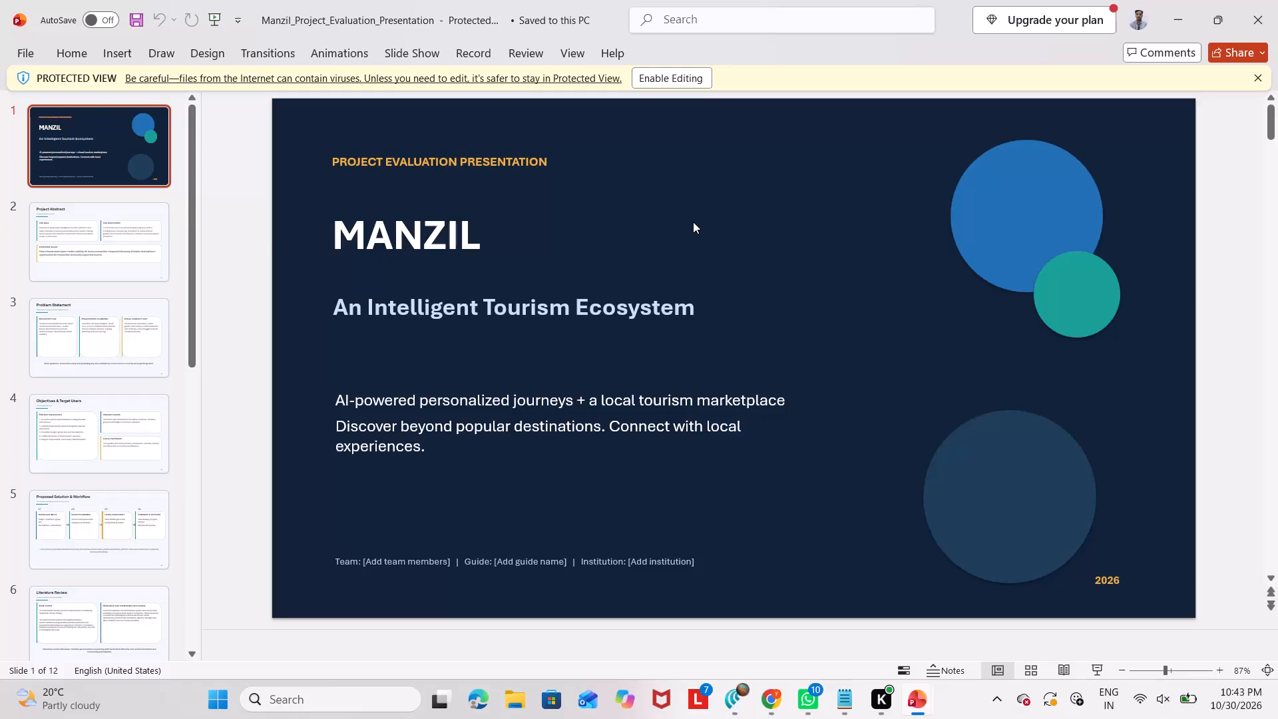
Review the Project Abstract, Problem Statement, and Objectives & Target Users slides of the Manzil_Project_Evaluation_Presentation.
{"action": "left_click", "coordinate": [128, 220]}
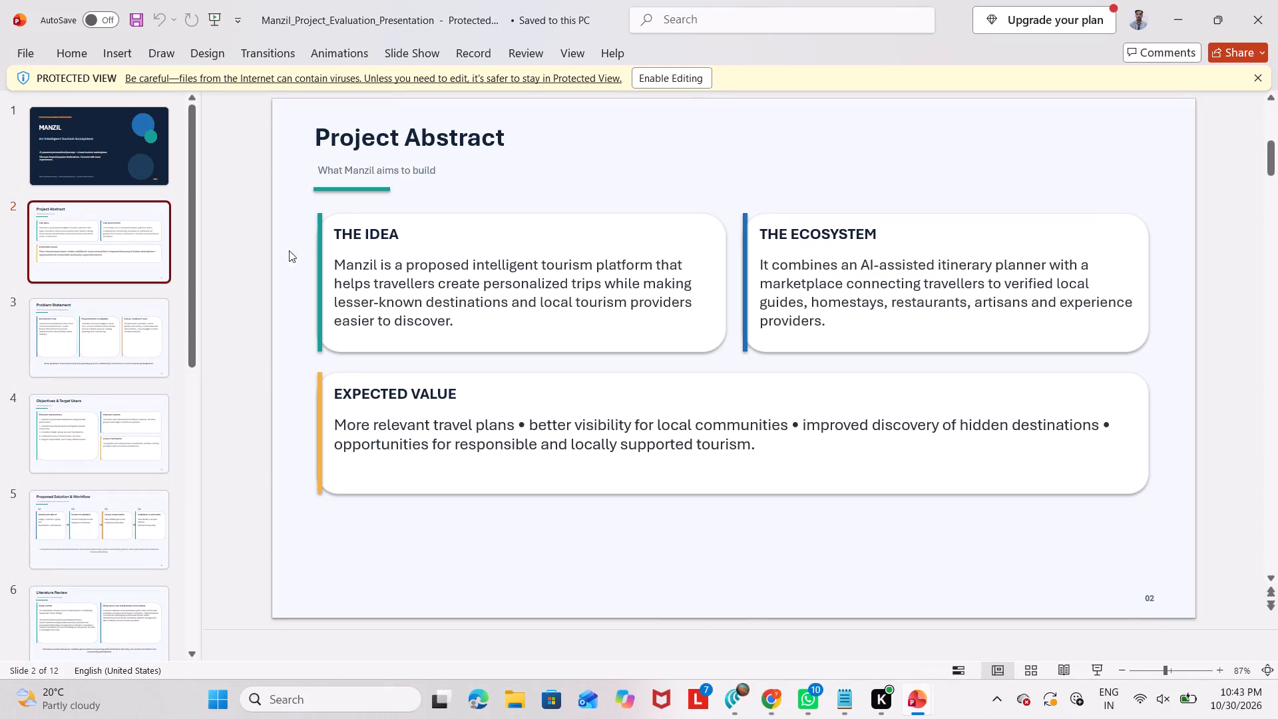
{"action": "left_click", "coordinate": [128, 338]}
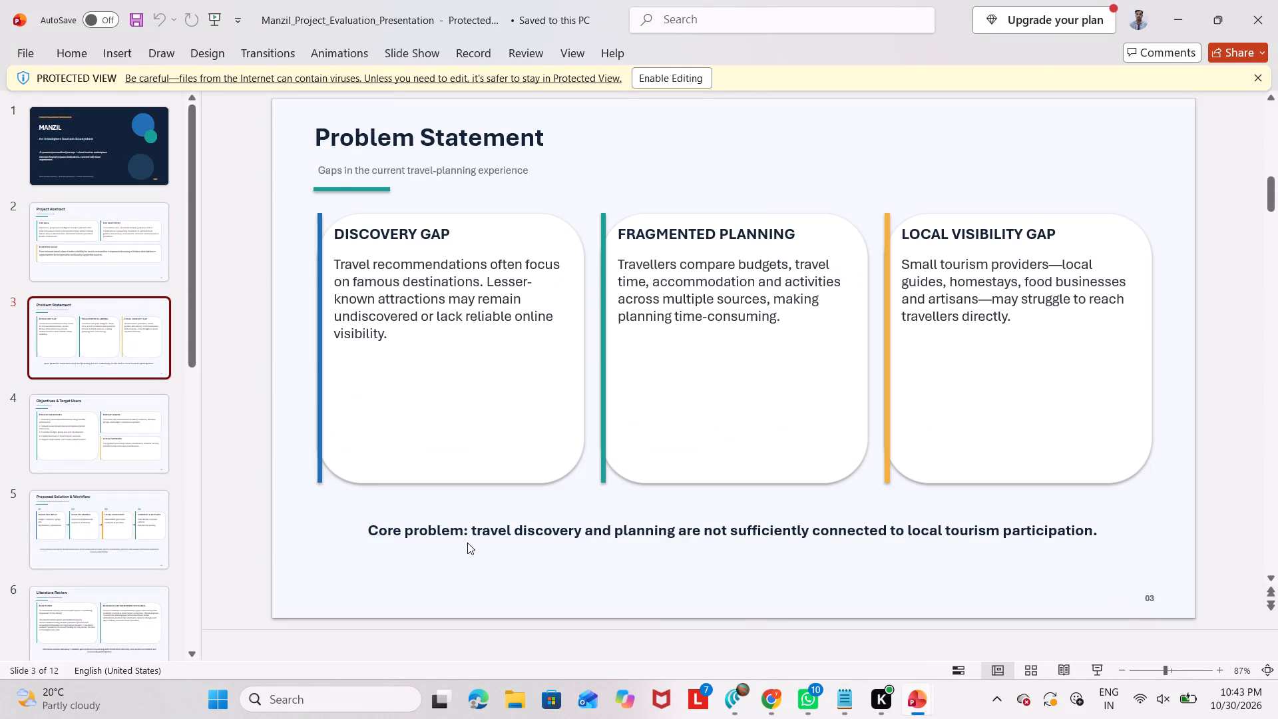
{"action": "left_click", "coordinate": [122, 410]}
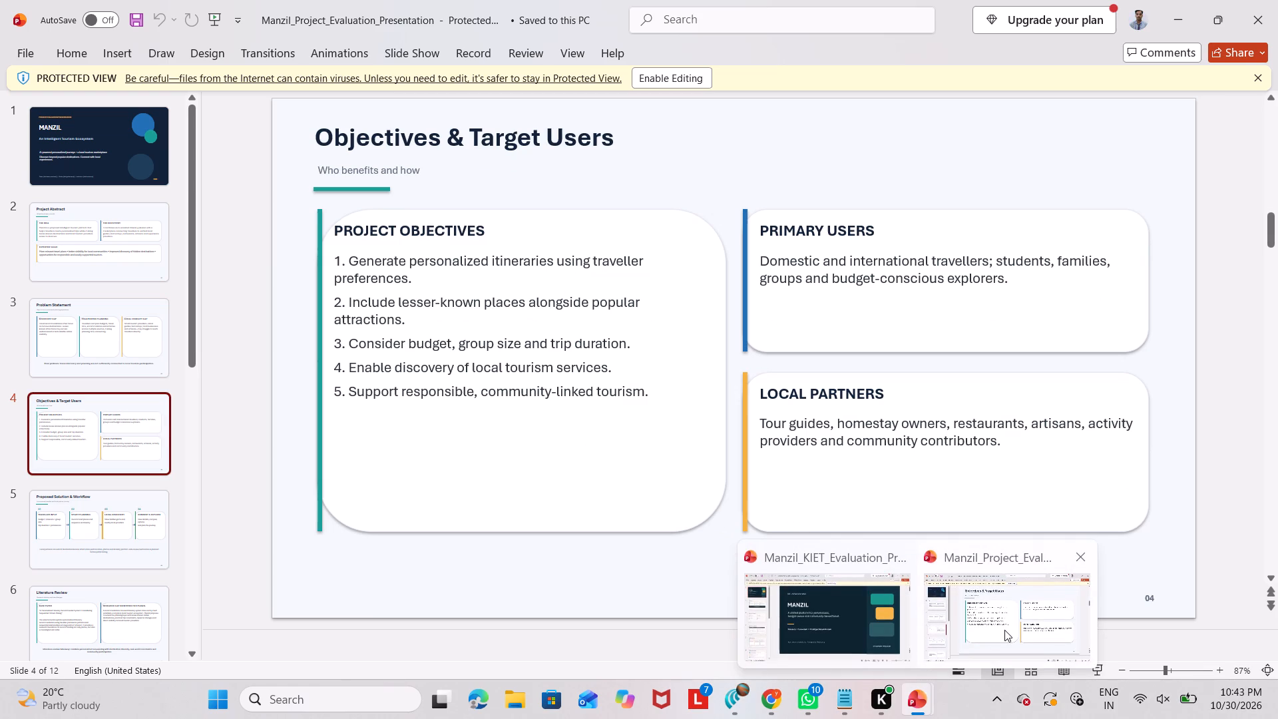
Bring up the Manzil_Project_Evaluation_Presentation window and snap it to the left half of the screen.
{"action": "left_click", "coordinate": [1004, 630]}
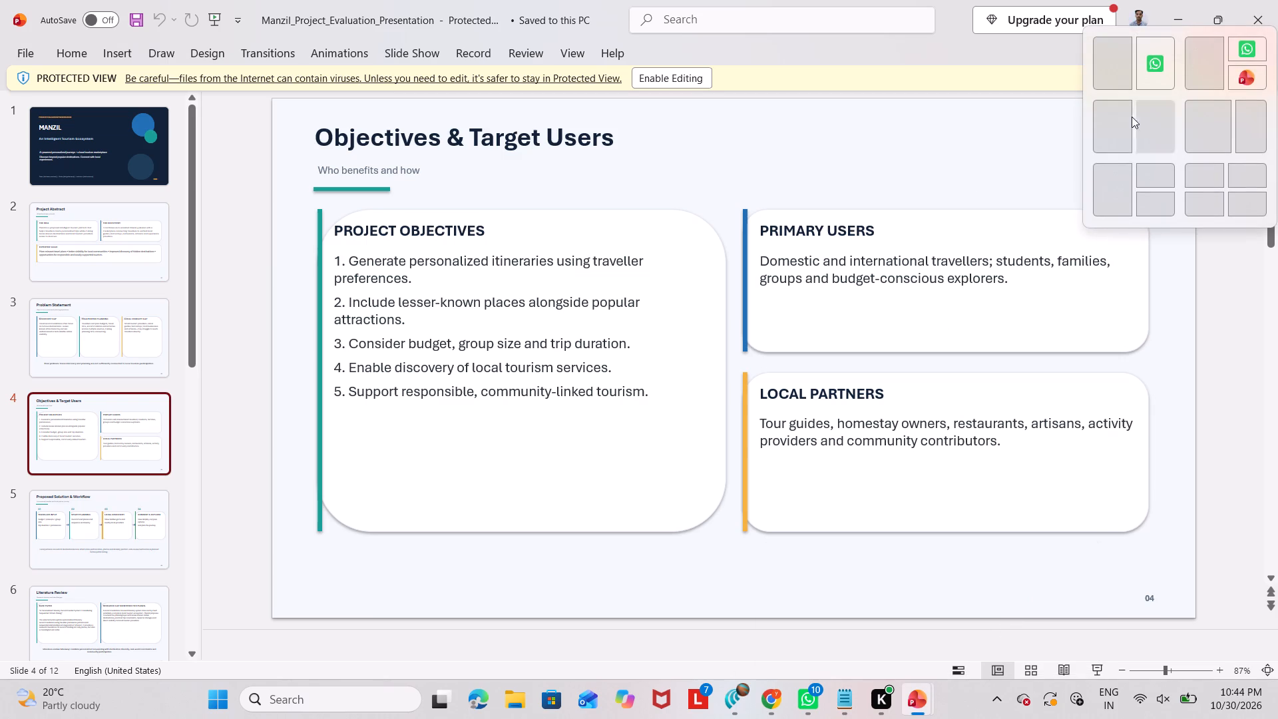
{"action": "left_click", "coordinate": [1126, 129]}
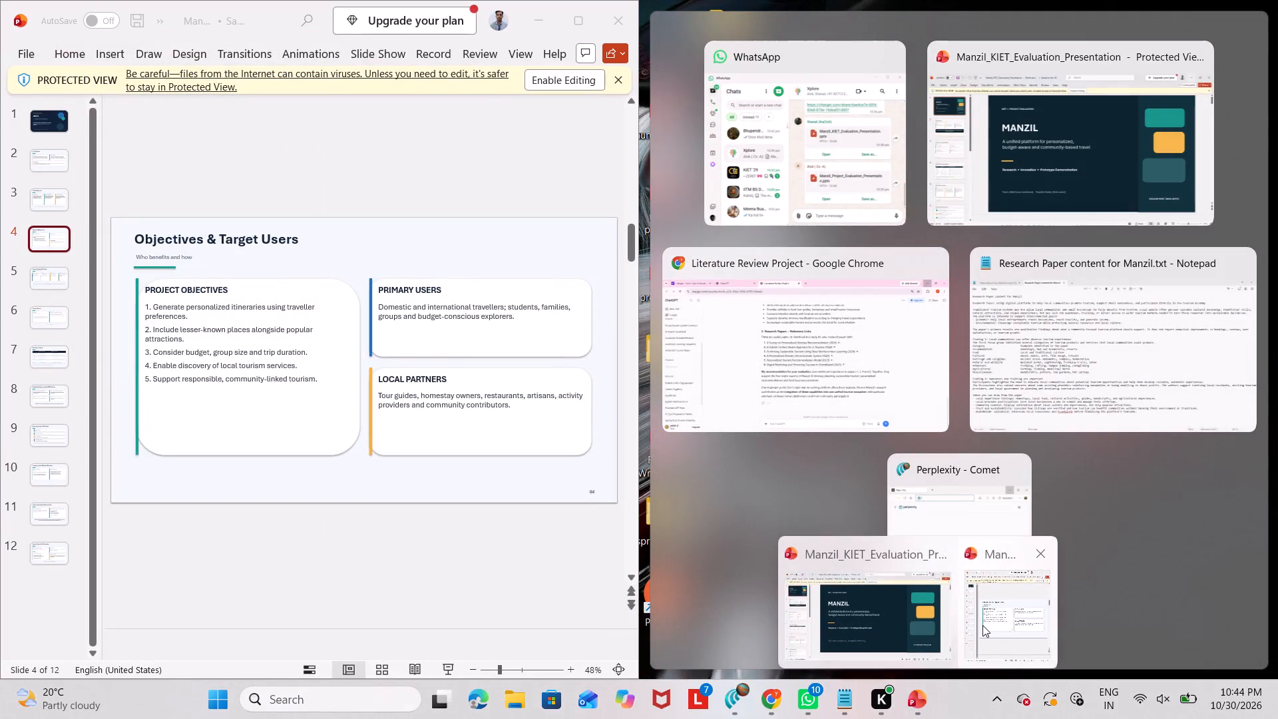
{"action": "left_click", "coordinate": [982, 625]}
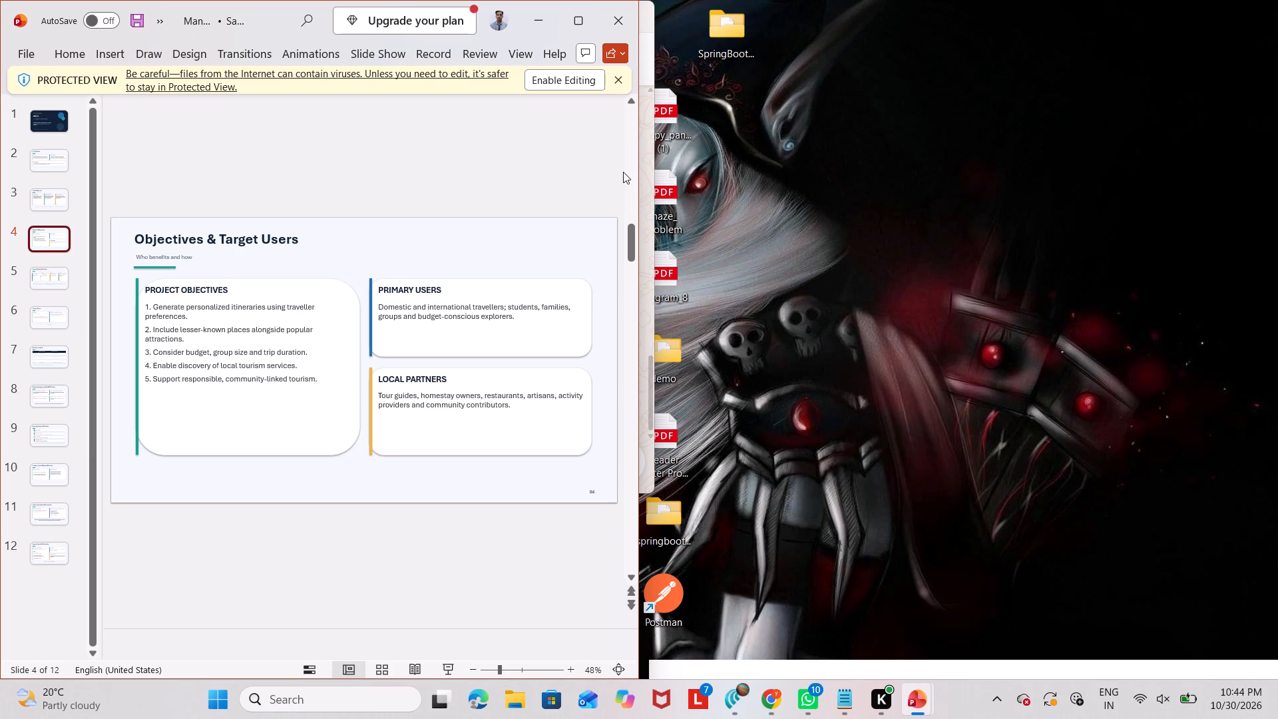
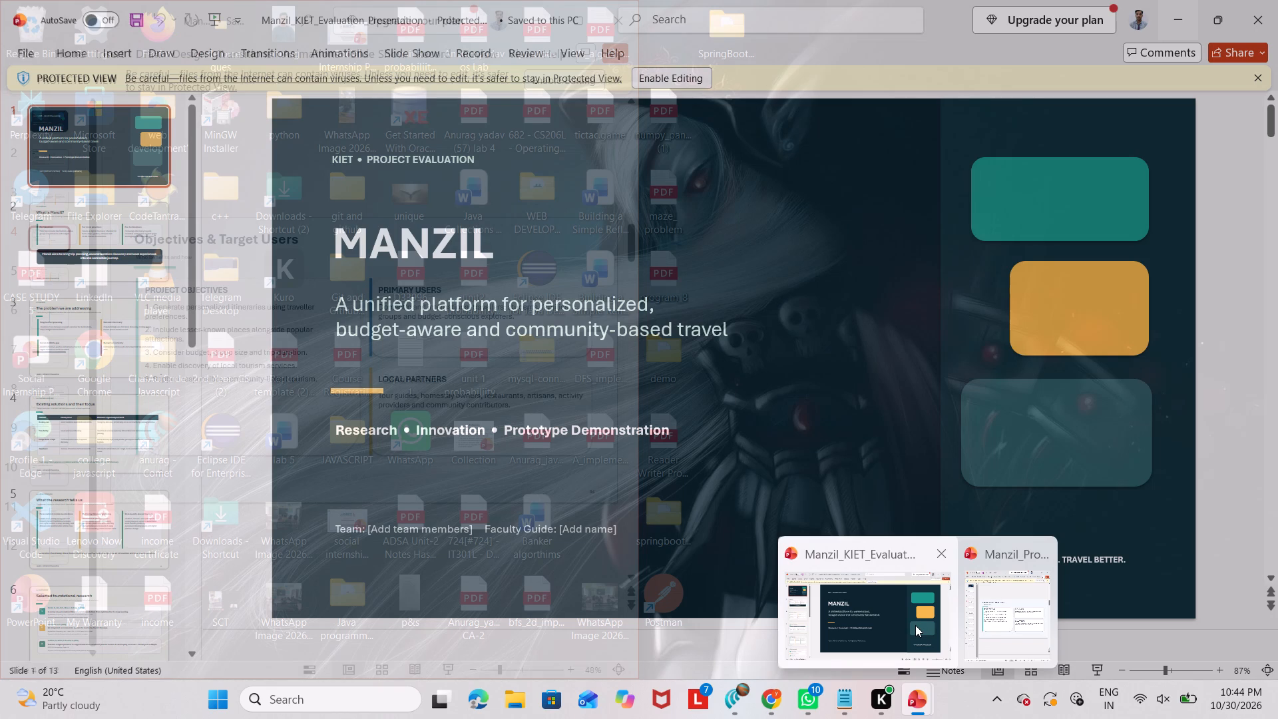
Bring the Manzil_KIET_Evaluation_Presentation window back to the front.
{"action": "double_click", "coordinate": [915, 625]}
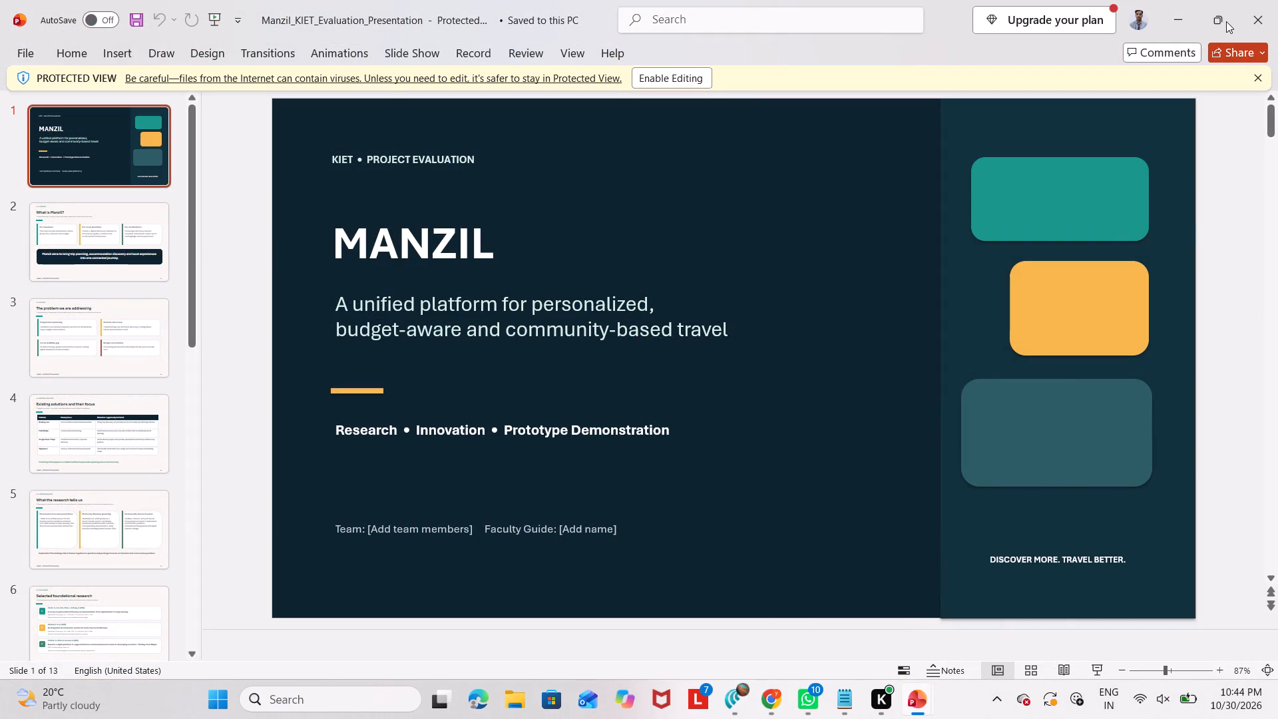
Arrange the two Manzil presentation windows side by side.
{"action": "left_click", "coordinate": [1118, 79]}
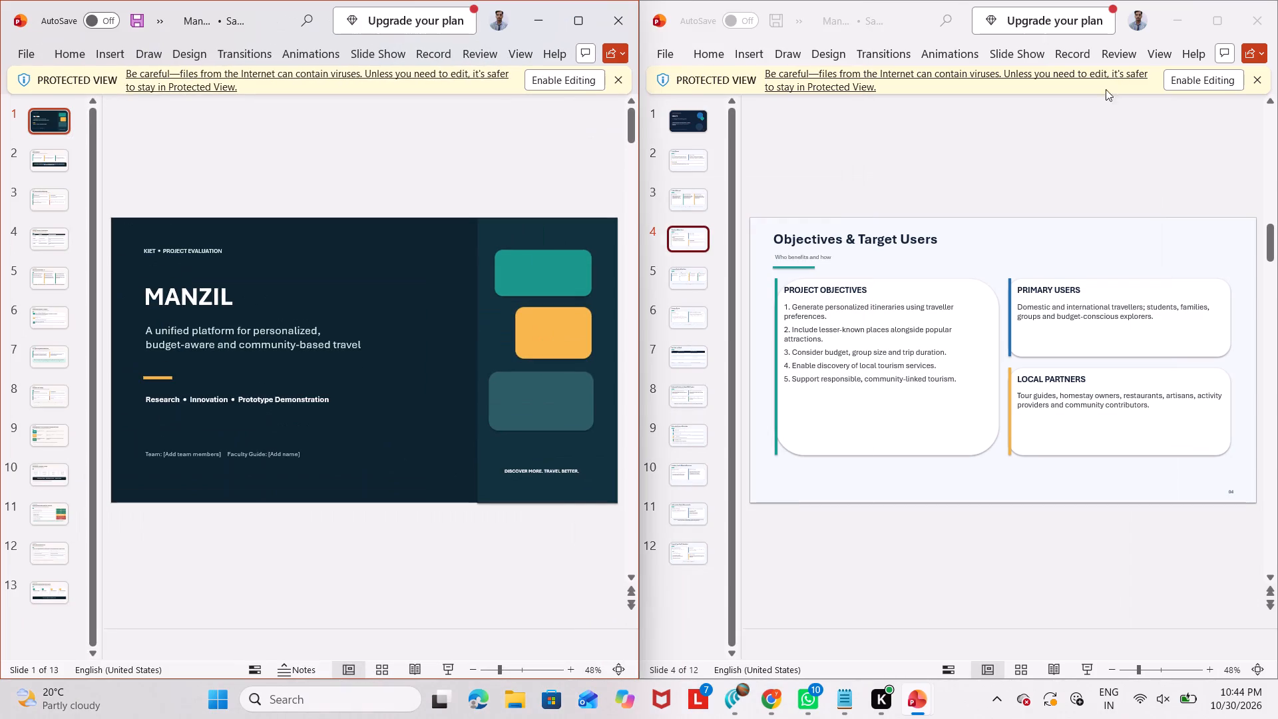
Compare the KIET deck's "What is Manzil?" slide with the other deck's Project Abstract, Problem Statement, and Objectives & Target Users slides.
{"action": "scroll", "coordinate": [874, 218], "scroll_direction": "down", "scroll_amount": 5}
{"action": "scroll", "coordinate": [200, 300], "scroll_direction": "down", "scroll_amount": 3}
{"action": "scroll", "coordinate": [207, 297], "scroll_direction": "up", "scroll_amount": 5}
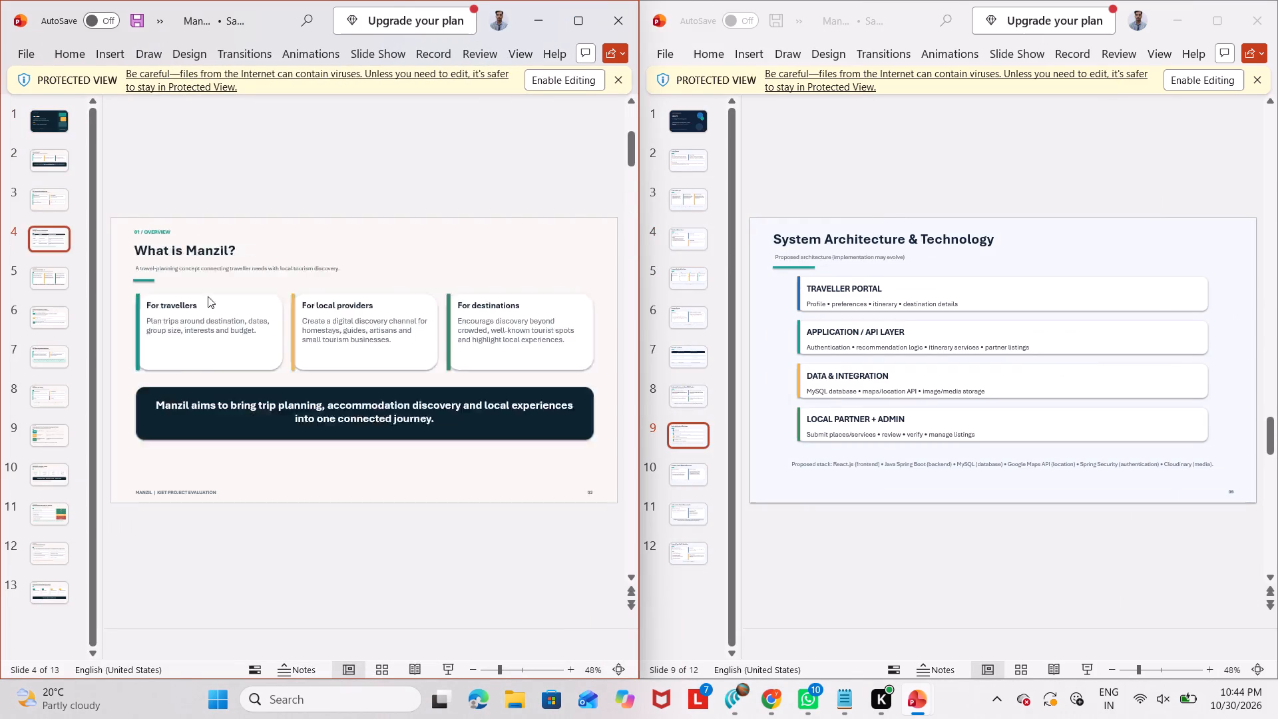
{"action": "scroll", "coordinate": [208, 296], "scroll_direction": "up", "scroll_amount": 2}
{"action": "scroll", "coordinate": [1104, 221], "scroll_direction": "down", "scroll_amount": 18}
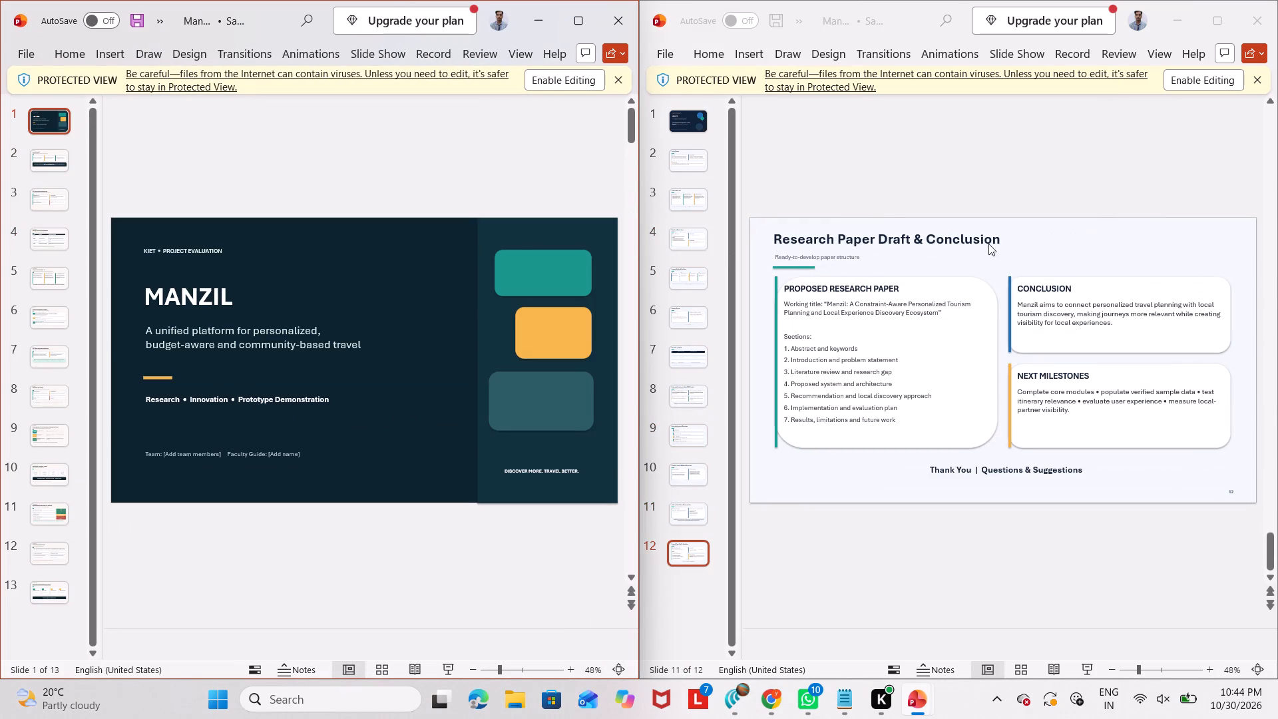
{"action": "left_click", "coordinate": [63, 159]}
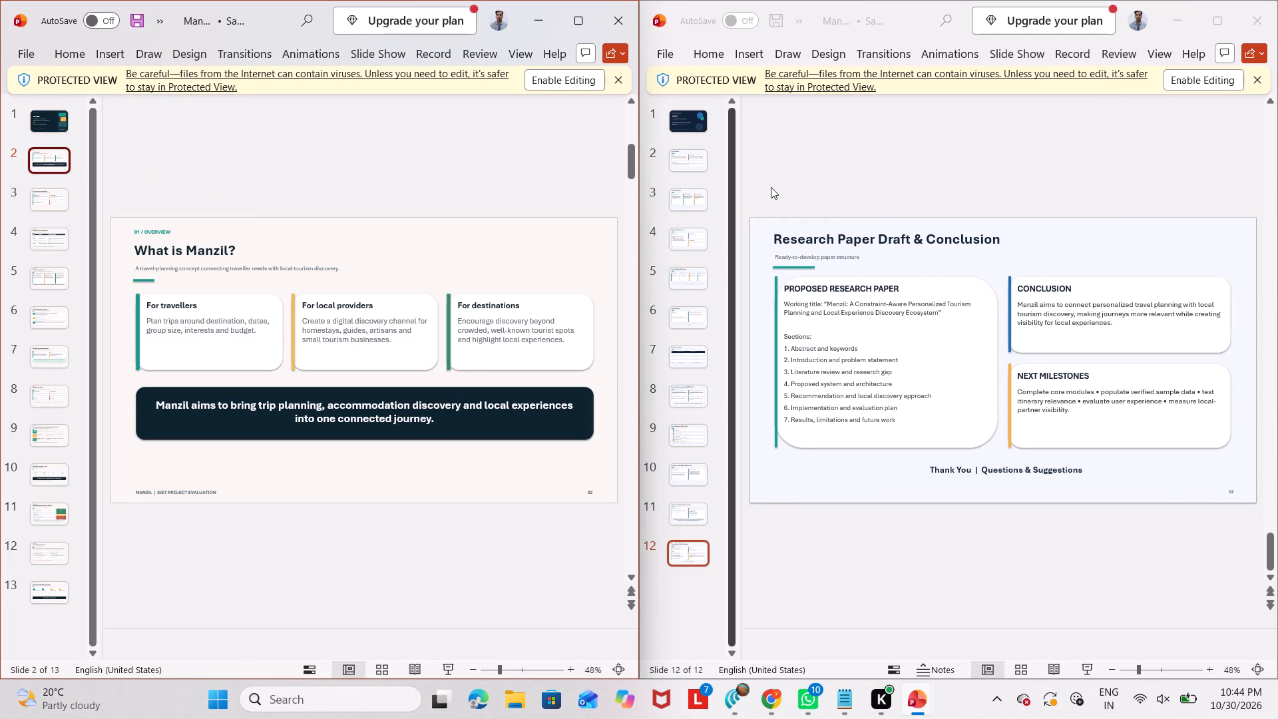
{"action": "double_click", "coordinate": [698, 158]}
{"action": "left_click", "coordinate": [698, 158]}
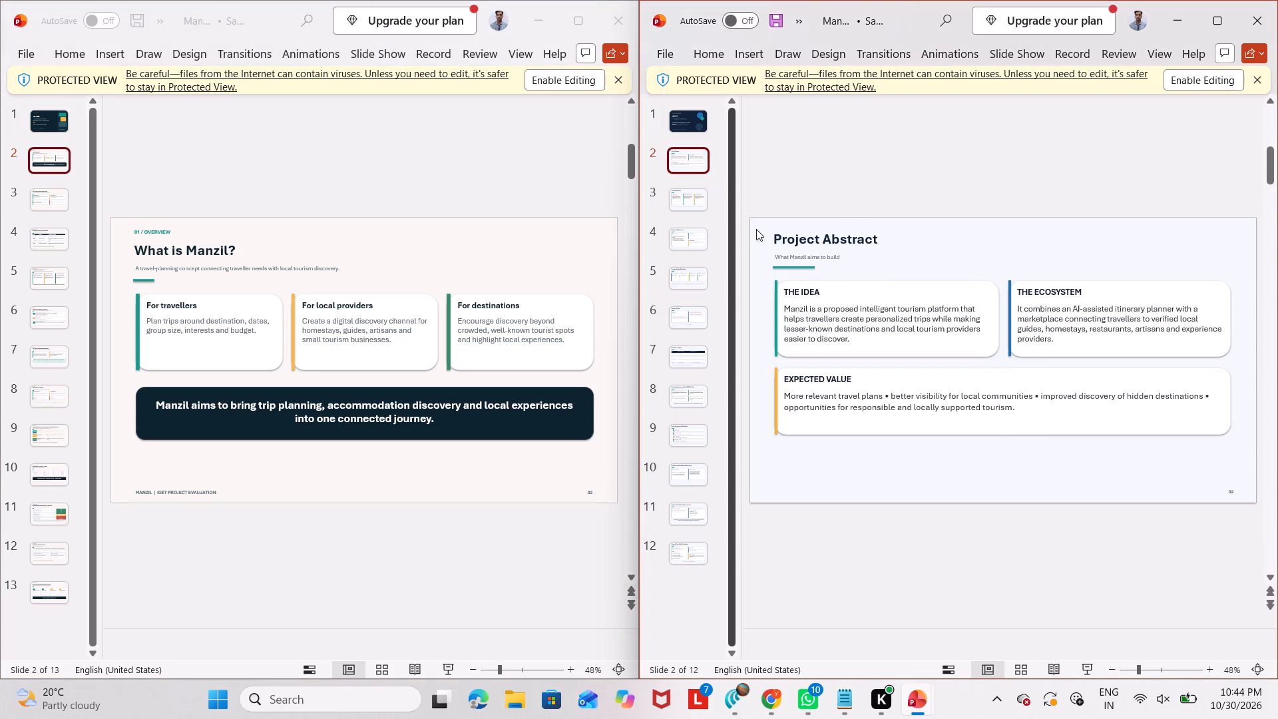
{"action": "left_click", "coordinate": [680, 198]}
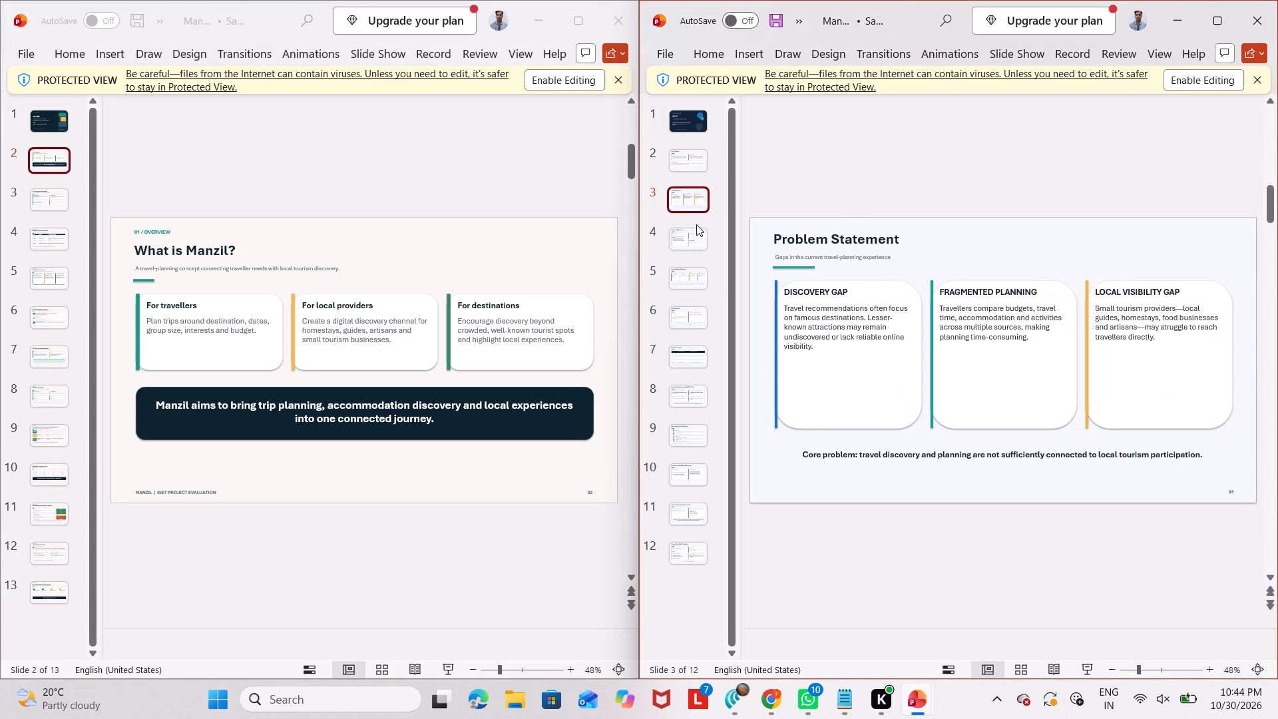
{"action": "left_click_drag", "start_coordinate": [696, 225], "coordinate": [695, 232]}
{"action": "left_click", "coordinate": [692, 236]}
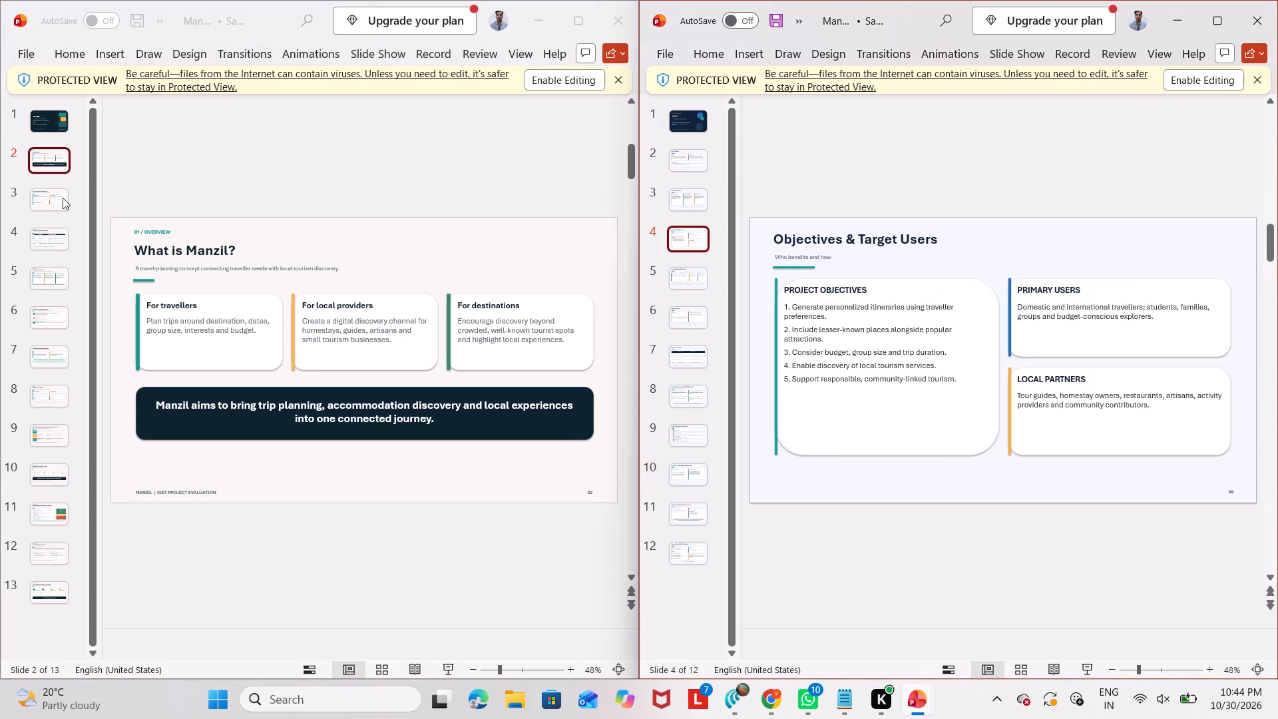
Examine the KIET deck's "The problem we are addressing" slide alongside the other deck.
{"action": "left_click", "coordinate": [63, 197]}
{"action": "left_click", "coordinate": [63, 197]}
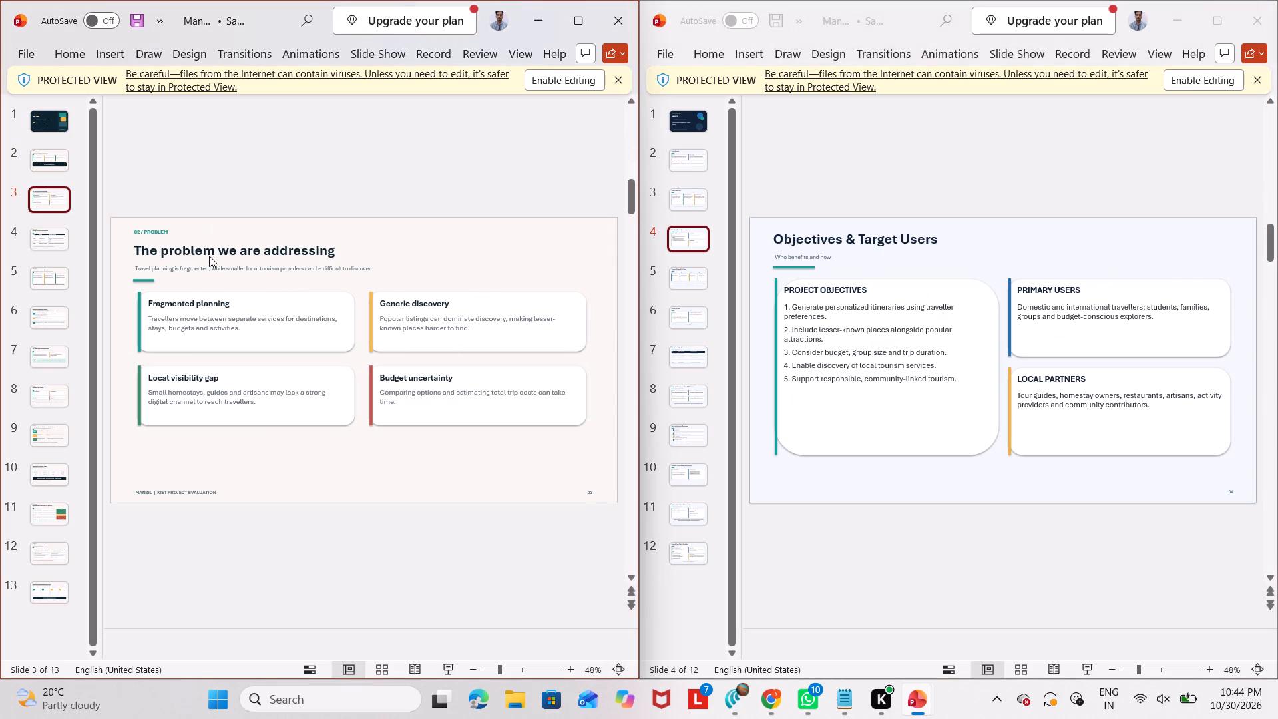
{"action": "scroll", "coordinate": [209, 255], "scroll_direction": "down", "scroll_amount": 4, "text": "shift"}
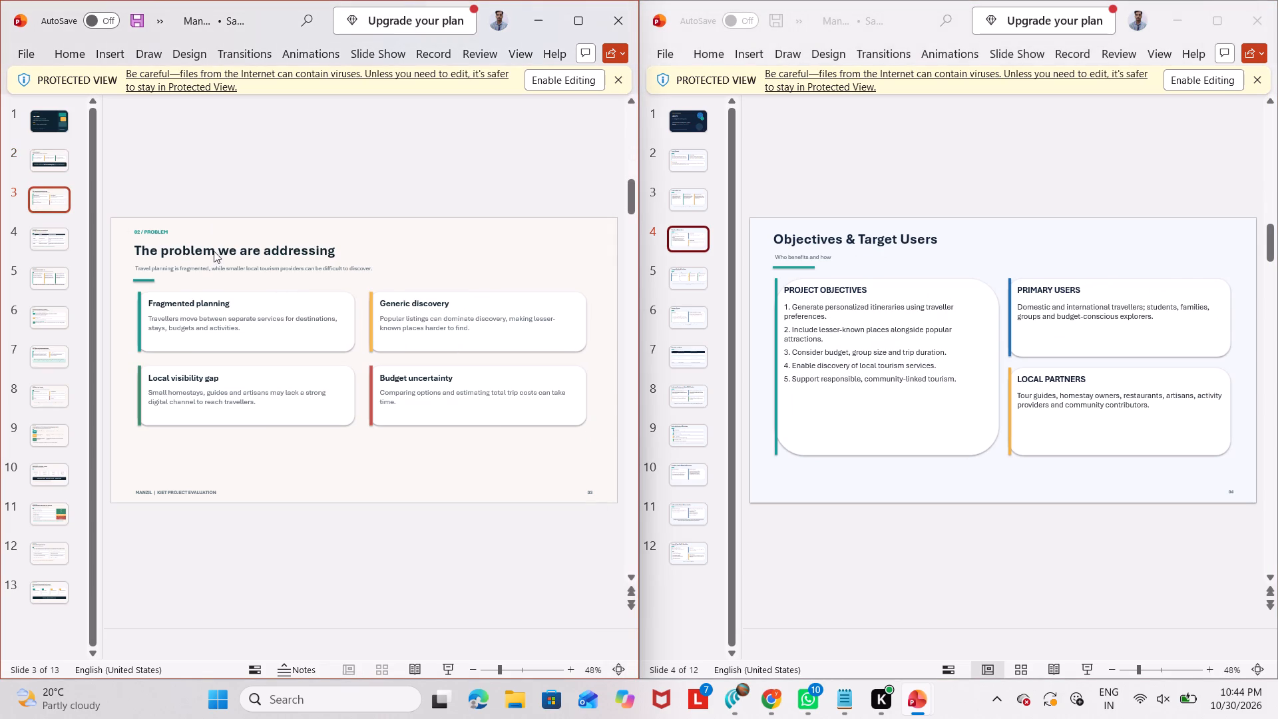
{"action": "scroll", "coordinate": [218, 242], "scroll_direction": "down", "scroll_amount": 5, "text": "shift"}
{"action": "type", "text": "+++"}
{"action": "scroll", "coordinate": [357, 194], "scroll_direction": "up", "scroll_amount": 4, "text": "ctrl"}
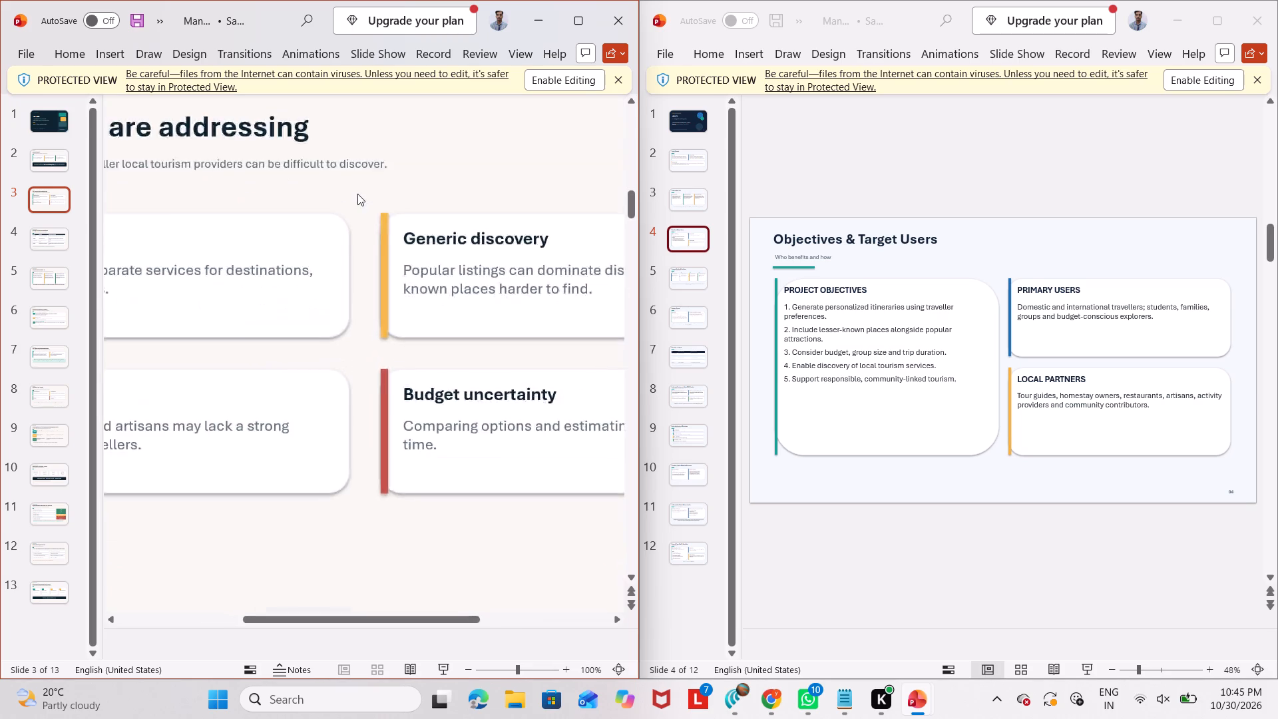
{"action": "scroll", "coordinate": [357, 194], "scroll_direction": "down", "scroll_amount": 4, "text": "ctrl"}
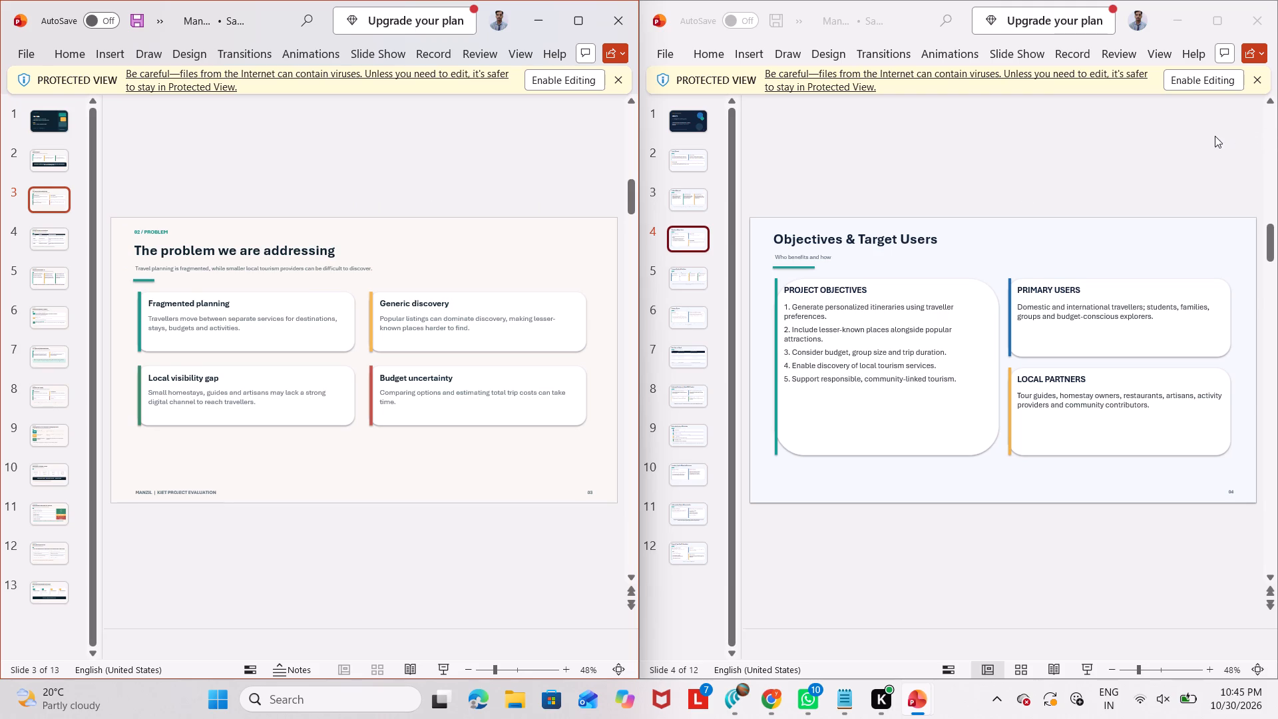
Examine the Objectives & Target Users slide, focusing on its Project Objectives text.
{"action": "scroll", "coordinate": [1213, 138], "scroll_direction": "down", "scroll_amount": 1}
{"action": "scroll", "coordinate": [1213, 138], "scroll_direction": "up", "scroll_amount": 3}
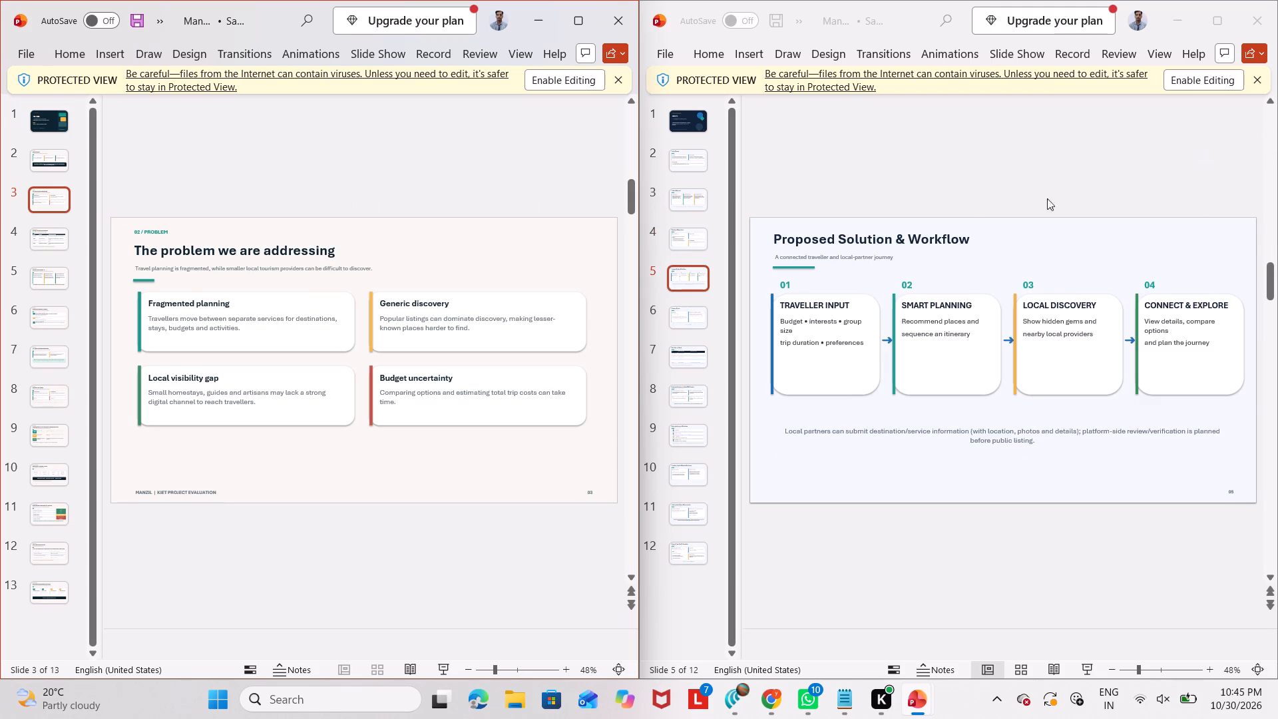
{"action": "left_click", "coordinate": [675, 245]}
{"action": "left_click", "coordinate": [676, 245]}
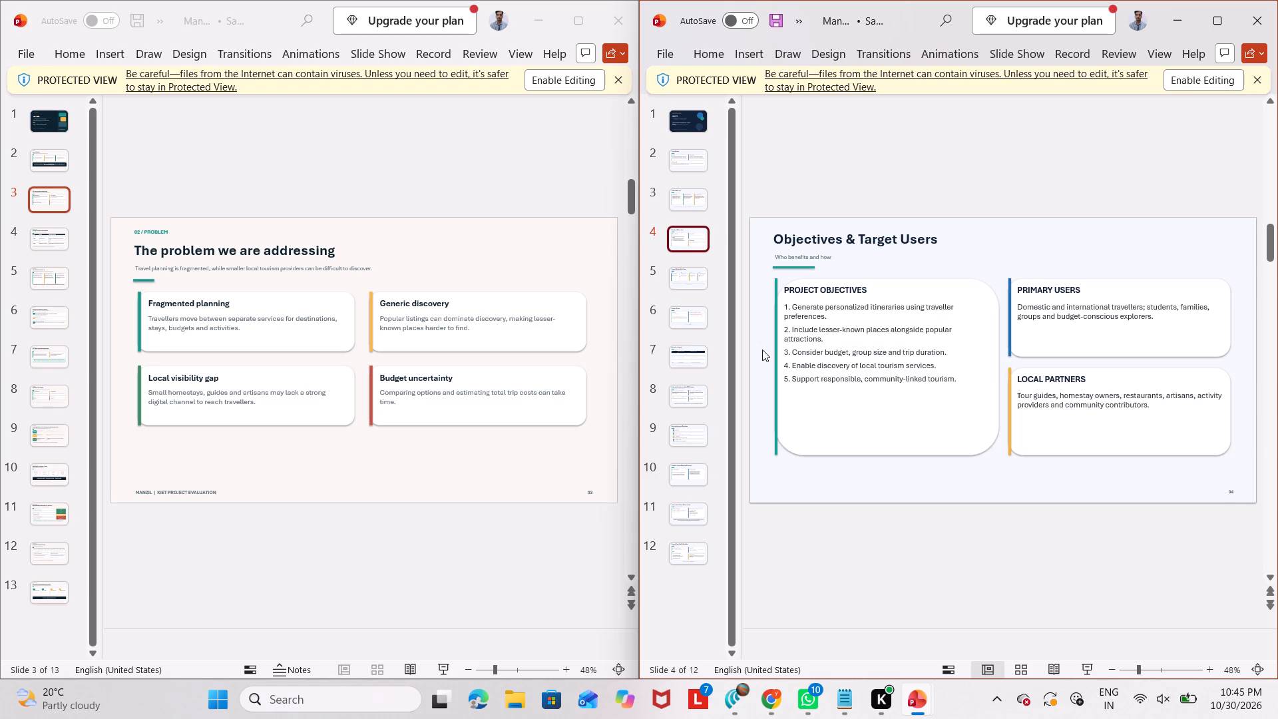
{"action": "left_click", "coordinate": [818, 435]}
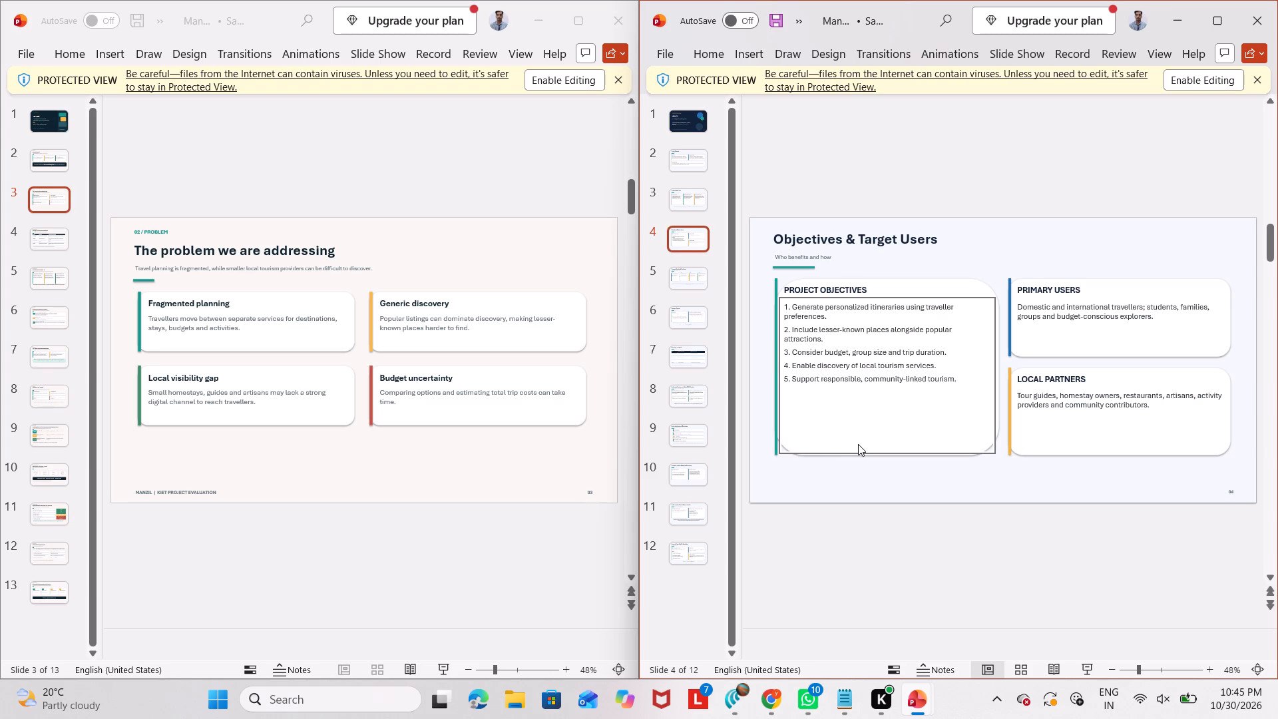
{"action": "left_click", "coordinate": [858, 444]}
{"action": "left_click_drag", "start_coordinate": [858, 439], "coordinate": [858, 425]}
{"action": "double_click", "coordinate": [862, 390]}
Open the KIET deck's "Existing solutions and their focus" slide beside the Objectives & Target Users slide and check its available slide options.
{"action": "double_click", "coordinate": [47, 222]}
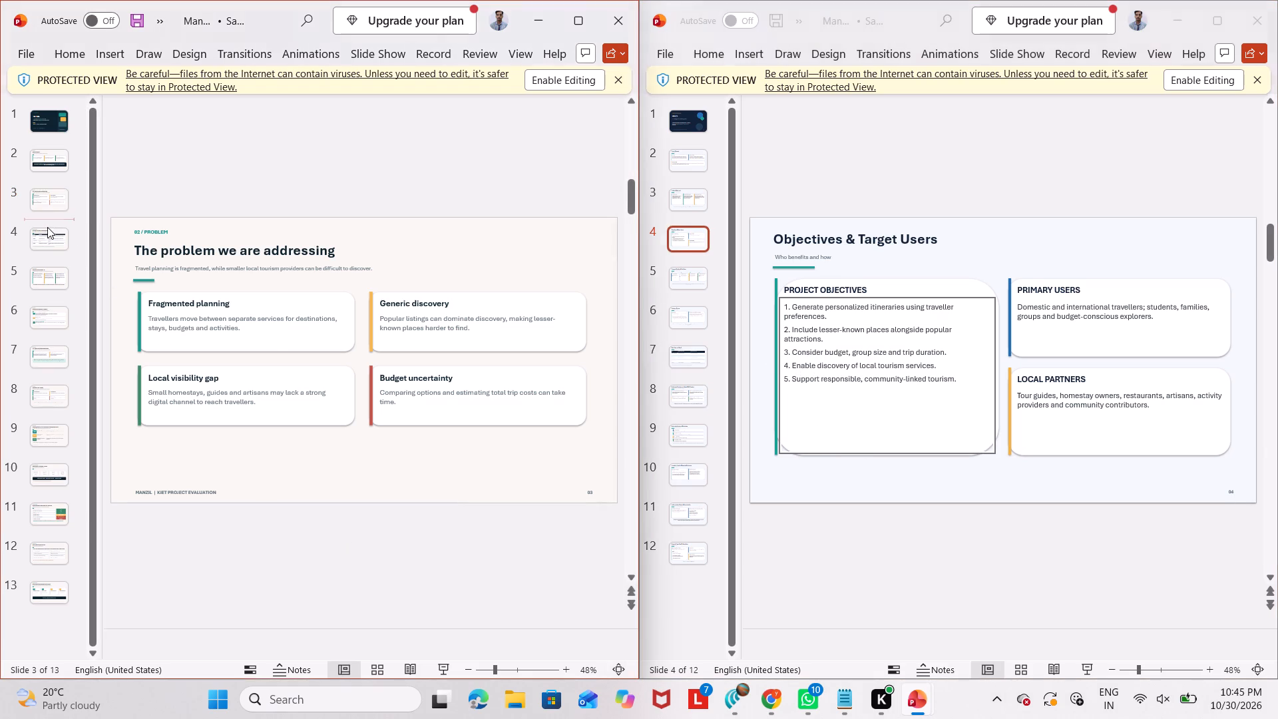
{"action": "double_click", "coordinate": [47, 229]}
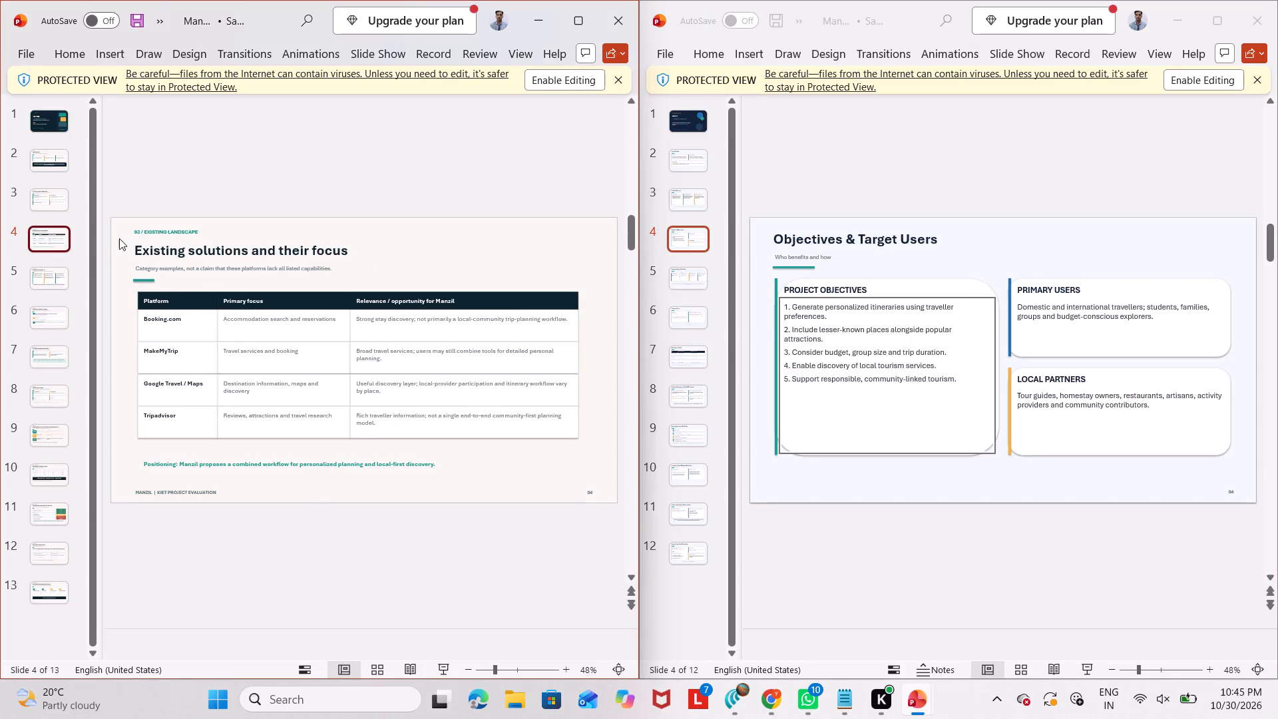
{"action": "right_click", "coordinate": [120, 236]}
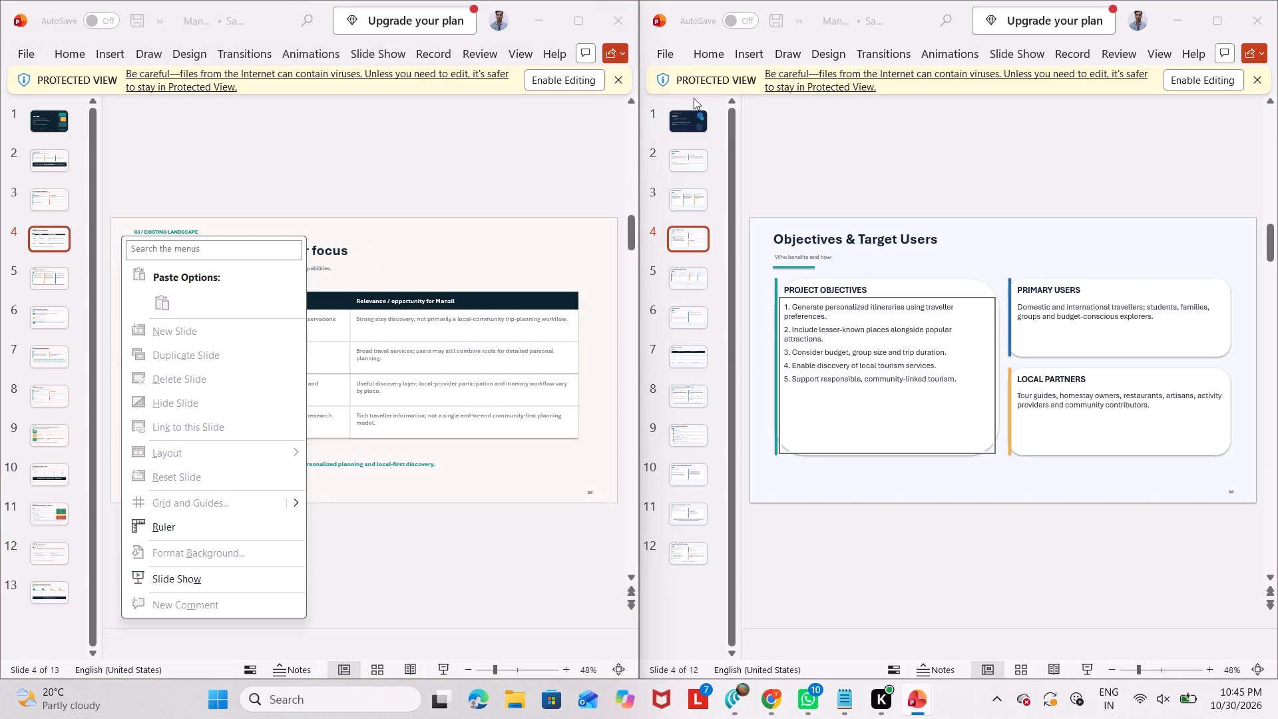
{"action": "left_click", "coordinate": [579, 87]}
{"action": "double_click", "coordinate": [584, 83]}
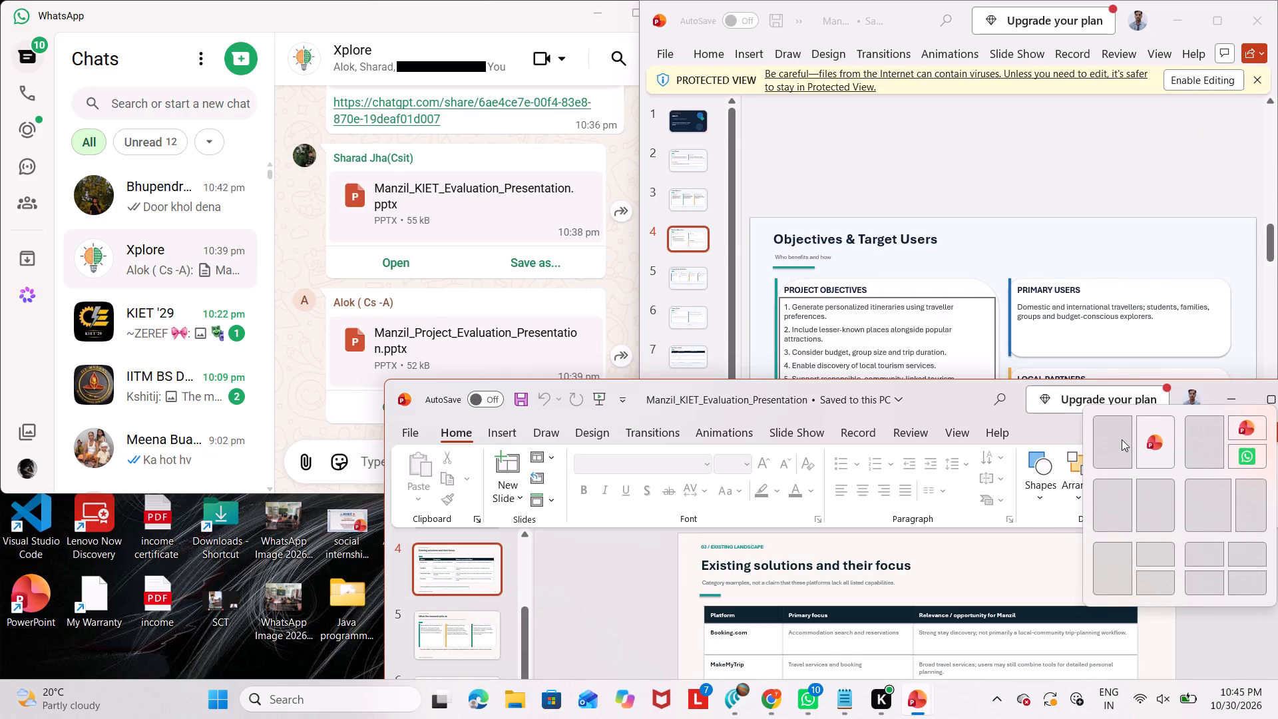
{"action": "left_click_drag", "start_coordinate": [1122, 439], "coordinate": [1120, 439]}
{"action": "left_click", "coordinate": [1119, 439]}
Enable editing for Manzil_Project_Evaluation_Presentation and snap its window side by side with the KIET deck.
{"action": "left_click", "coordinate": [1199, 84]}
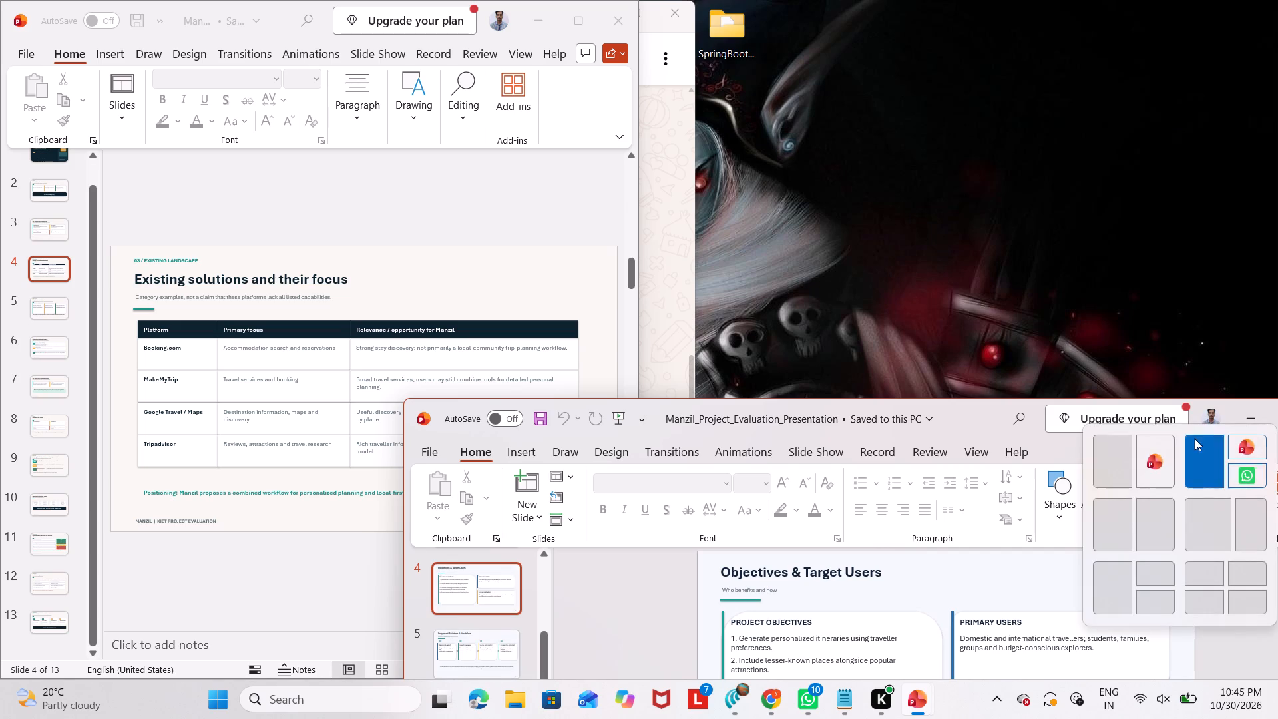
{"action": "left_click", "coordinate": [1128, 455]}
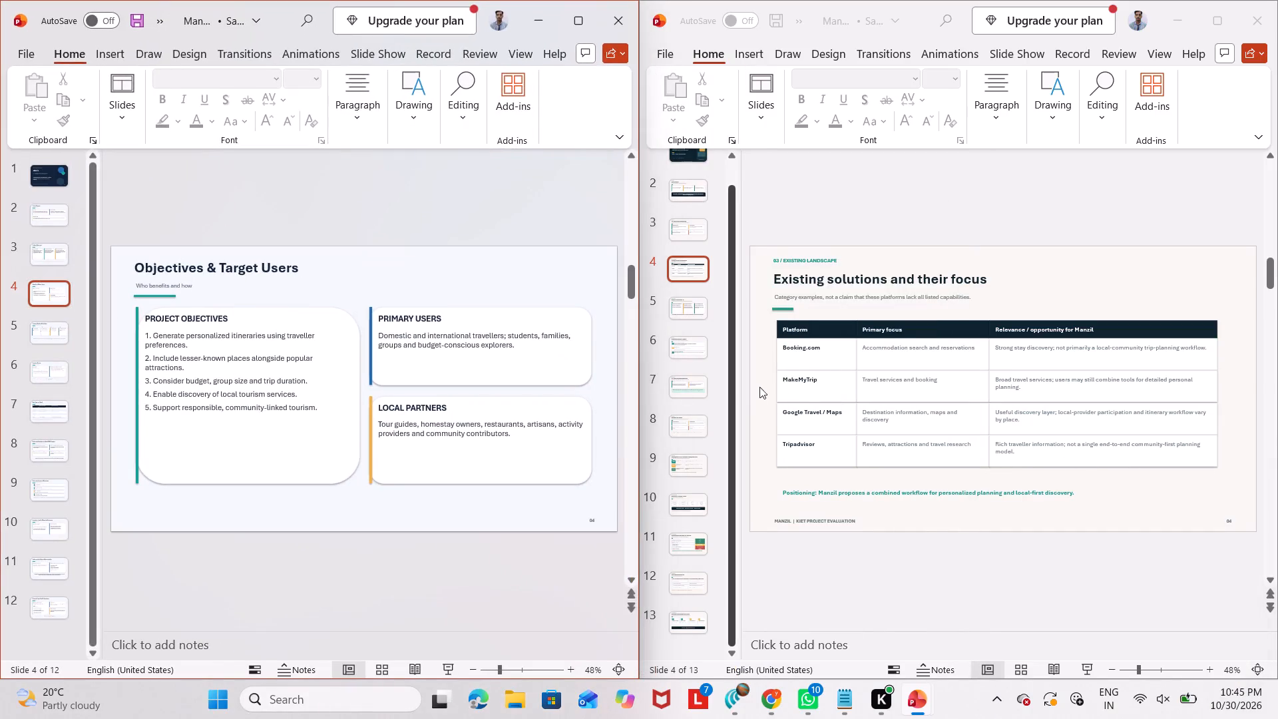
Copy the "Existing solutions and their focus" slide from the KIET deck.
{"action": "right_click", "coordinate": [812, 329]}
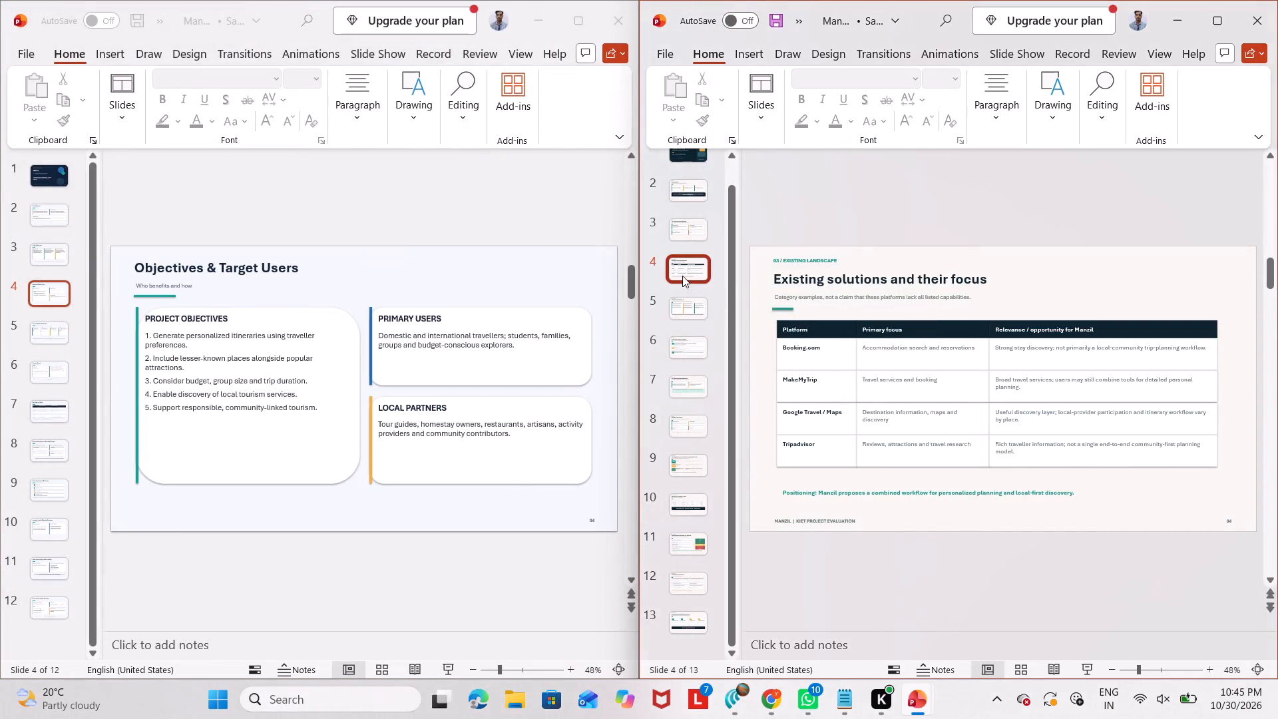
{"action": "right_click", "coordinate": [682, 276]}
{"action": "double_click", "coordinate": [709, 303]}
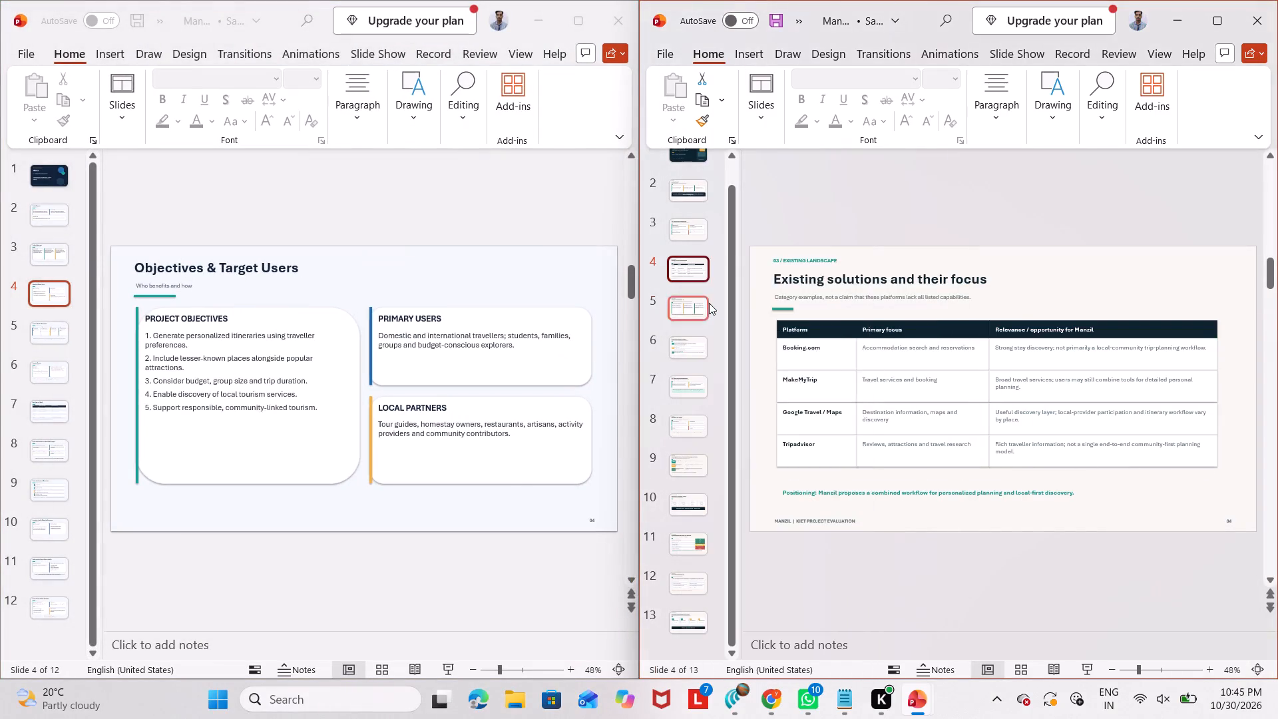
{"action": "left_click", "coordinate": [690, 268]}
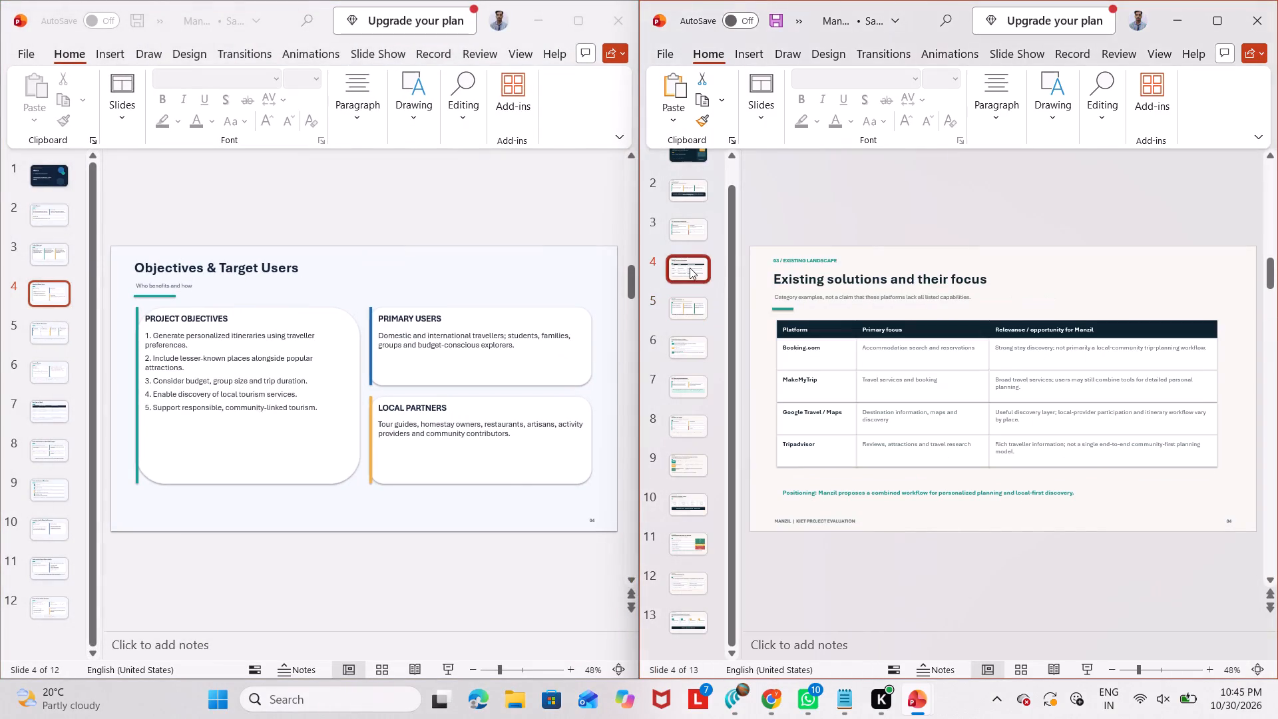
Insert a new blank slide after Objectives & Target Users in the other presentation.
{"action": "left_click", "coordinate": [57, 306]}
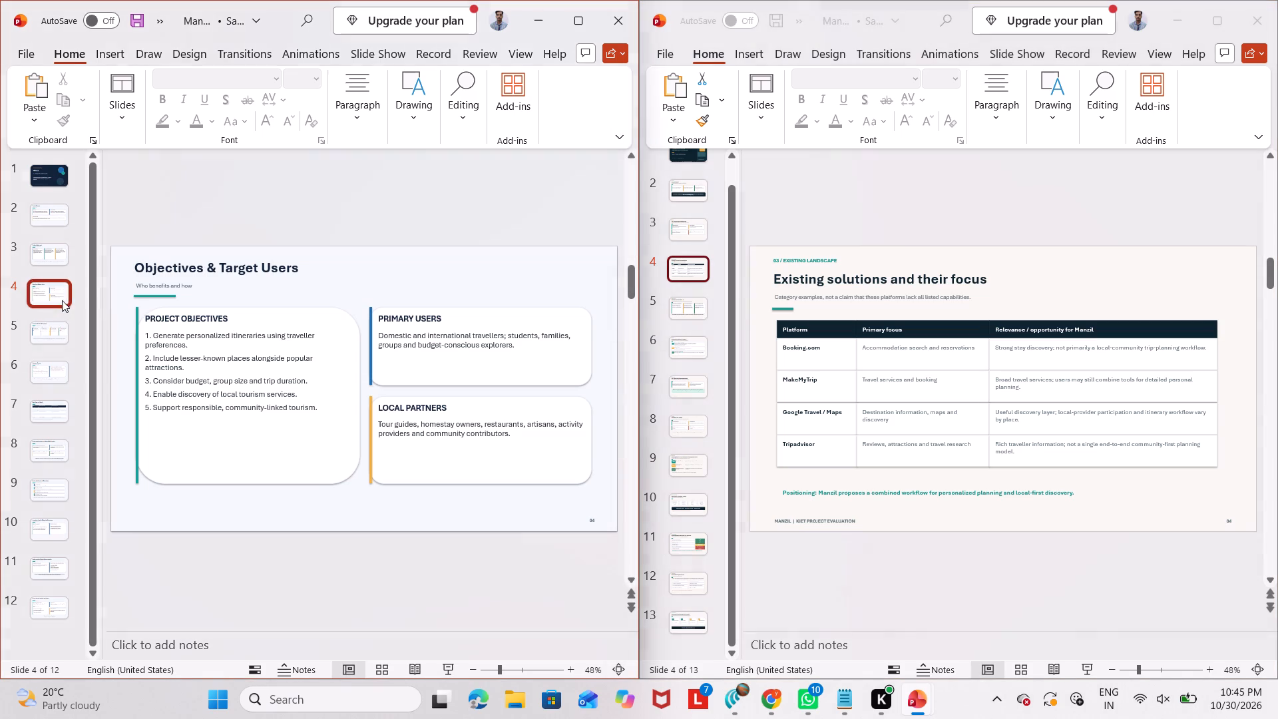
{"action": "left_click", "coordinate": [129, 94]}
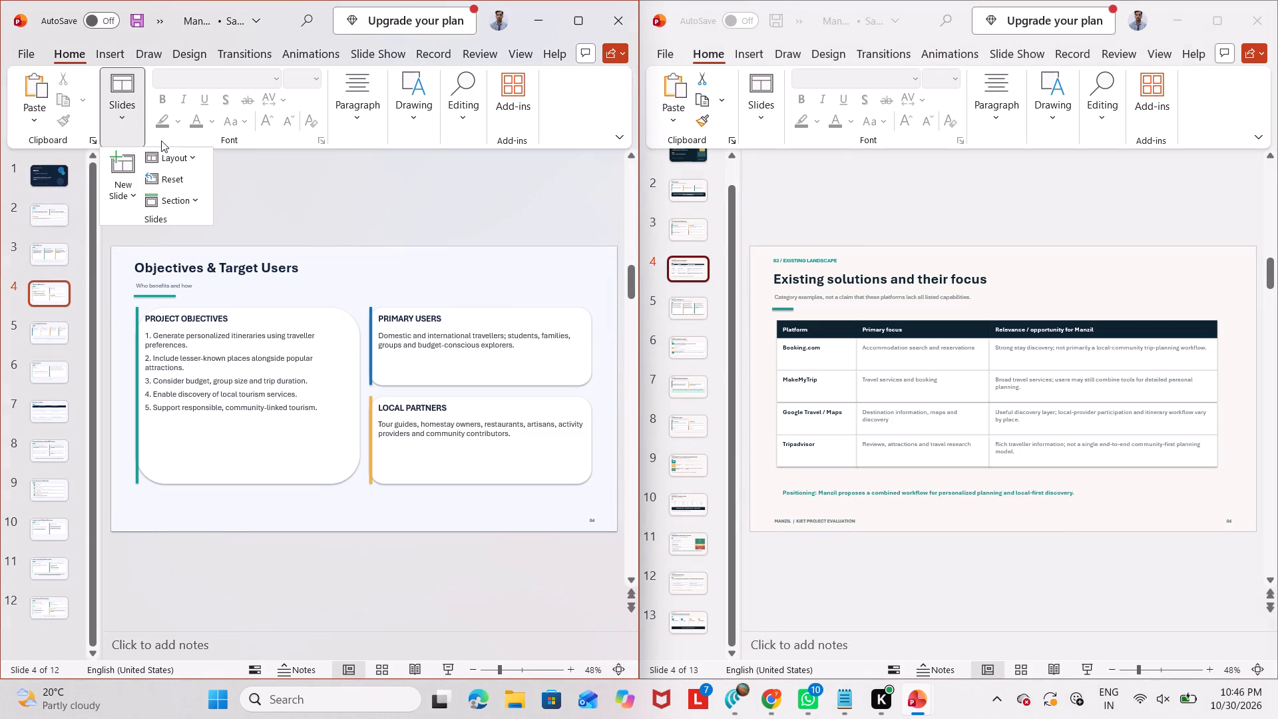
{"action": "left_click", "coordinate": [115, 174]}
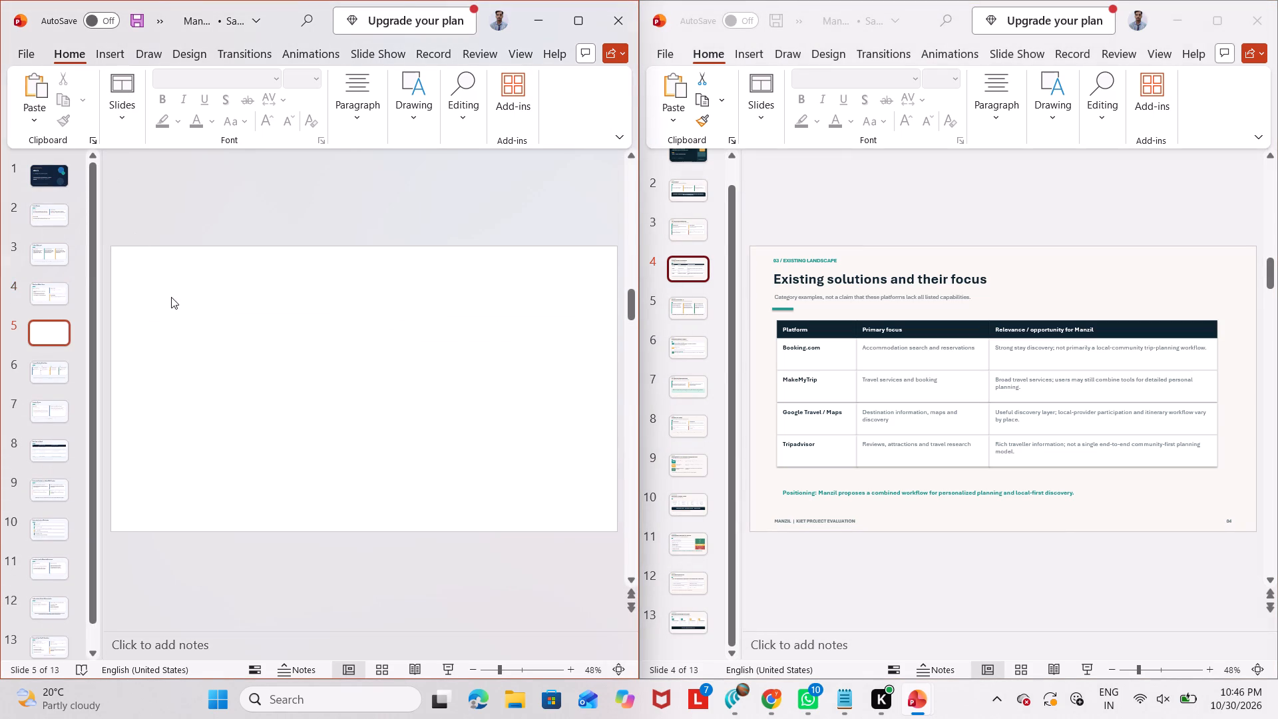
Paste the copied "Existing solutions and their focus" slide after the blank slide 5.
{"action": "left_click", "coordinate": [192, 306]}
{"action": "right_click", "coordinate": [193, 306]}
{"action": "left_click", "coordinate": [134, 326]}
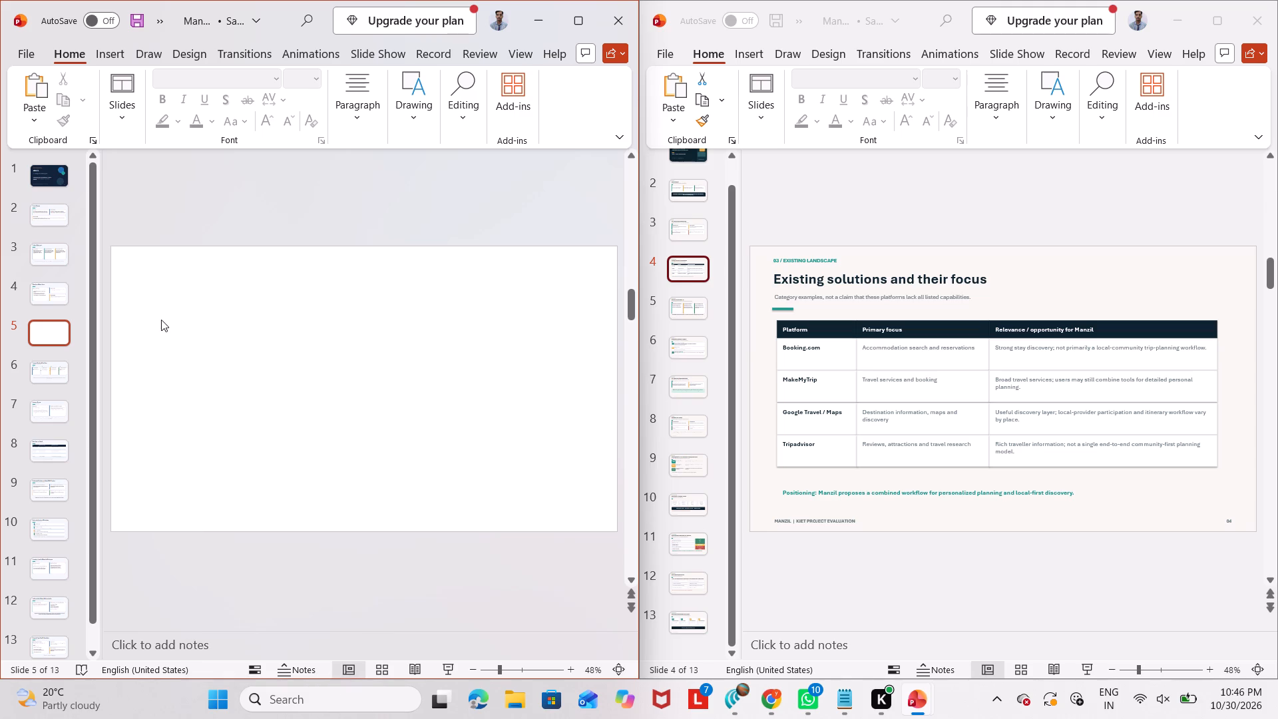
{"action": "right_click", "coordinate": [162, 319]}
{"action": "scroll", "coordinate": [303, 527], "scroll_direction": "down", "scroll_amount": 3}
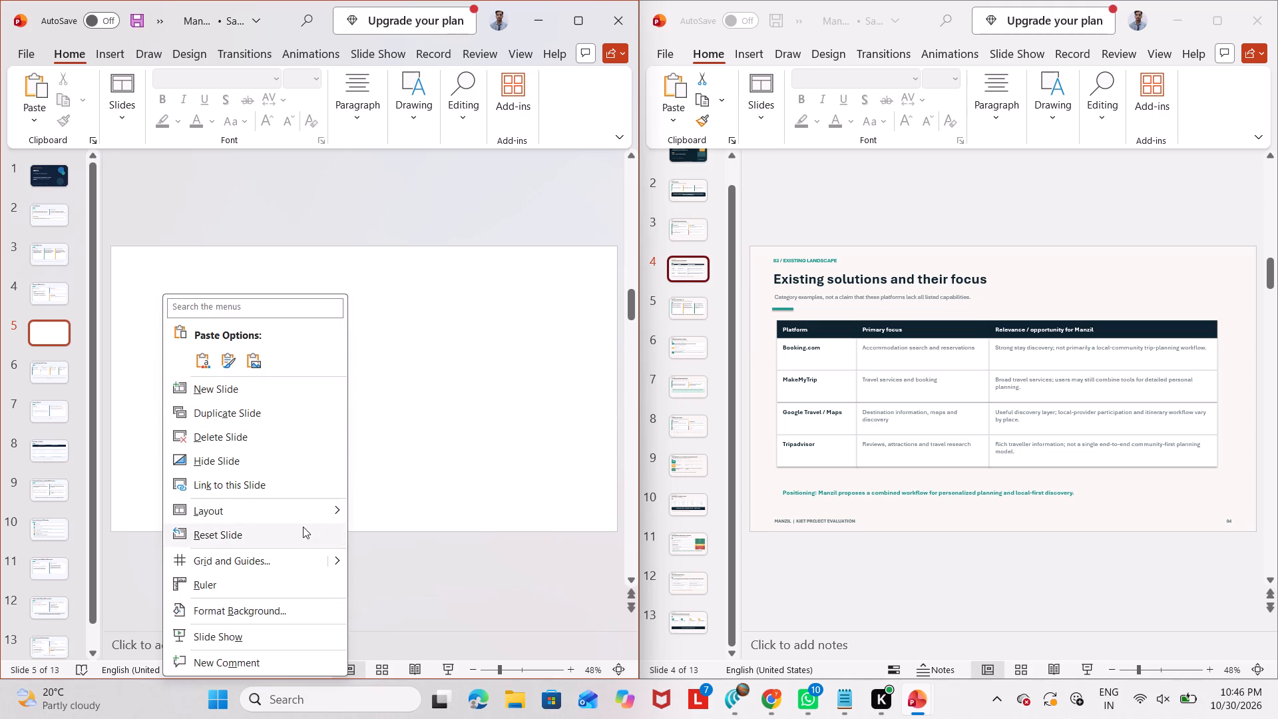
{"action": "left_click", "coordinate": [459, 410]}
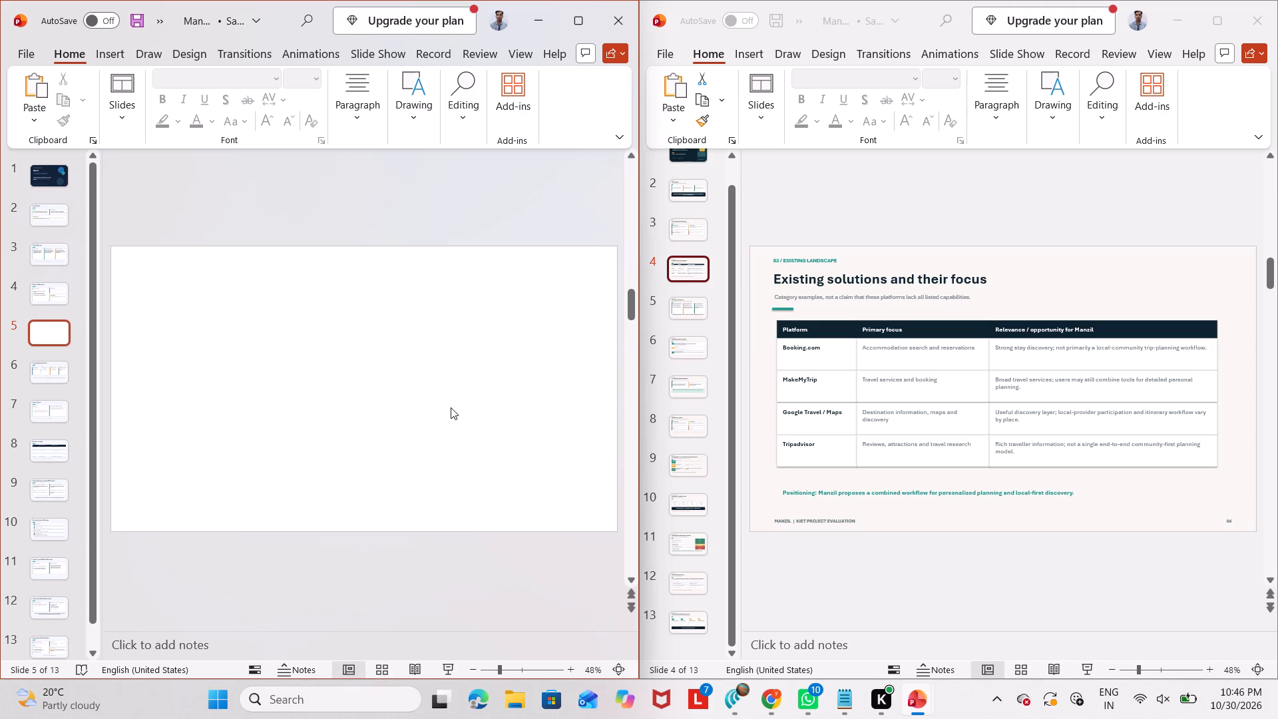
{"action": "key", "text": "ctrl+v"}
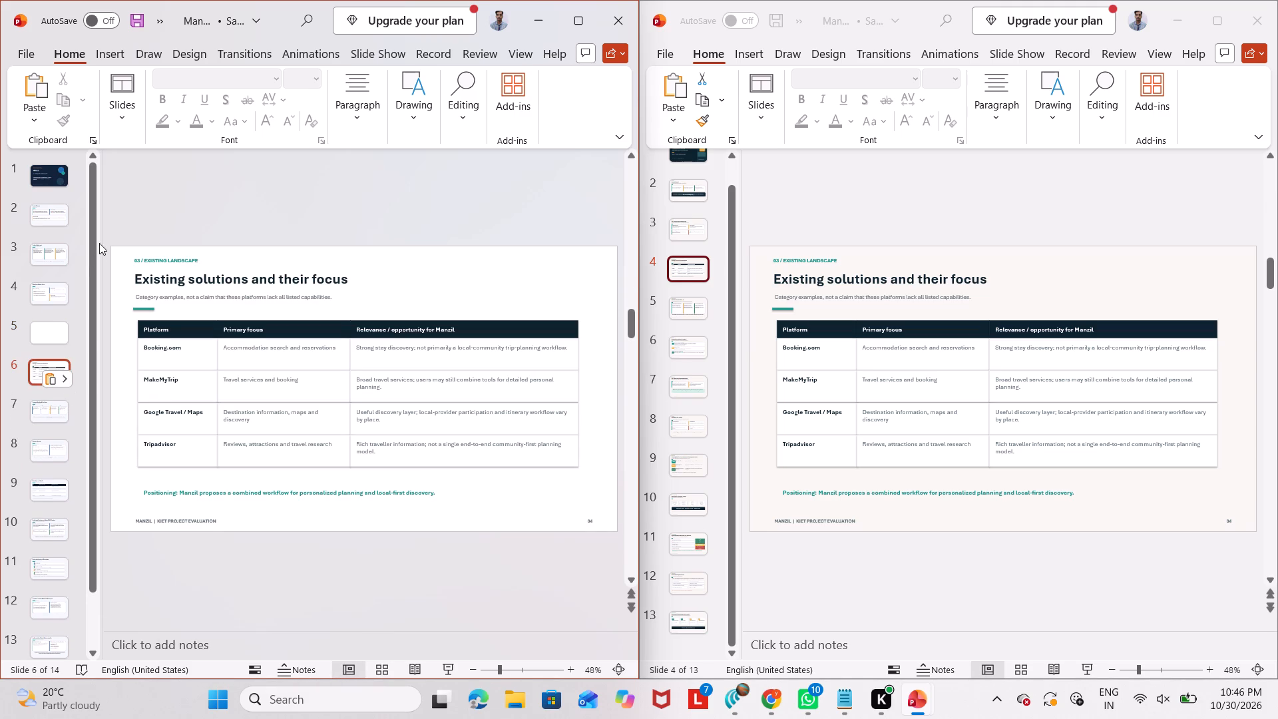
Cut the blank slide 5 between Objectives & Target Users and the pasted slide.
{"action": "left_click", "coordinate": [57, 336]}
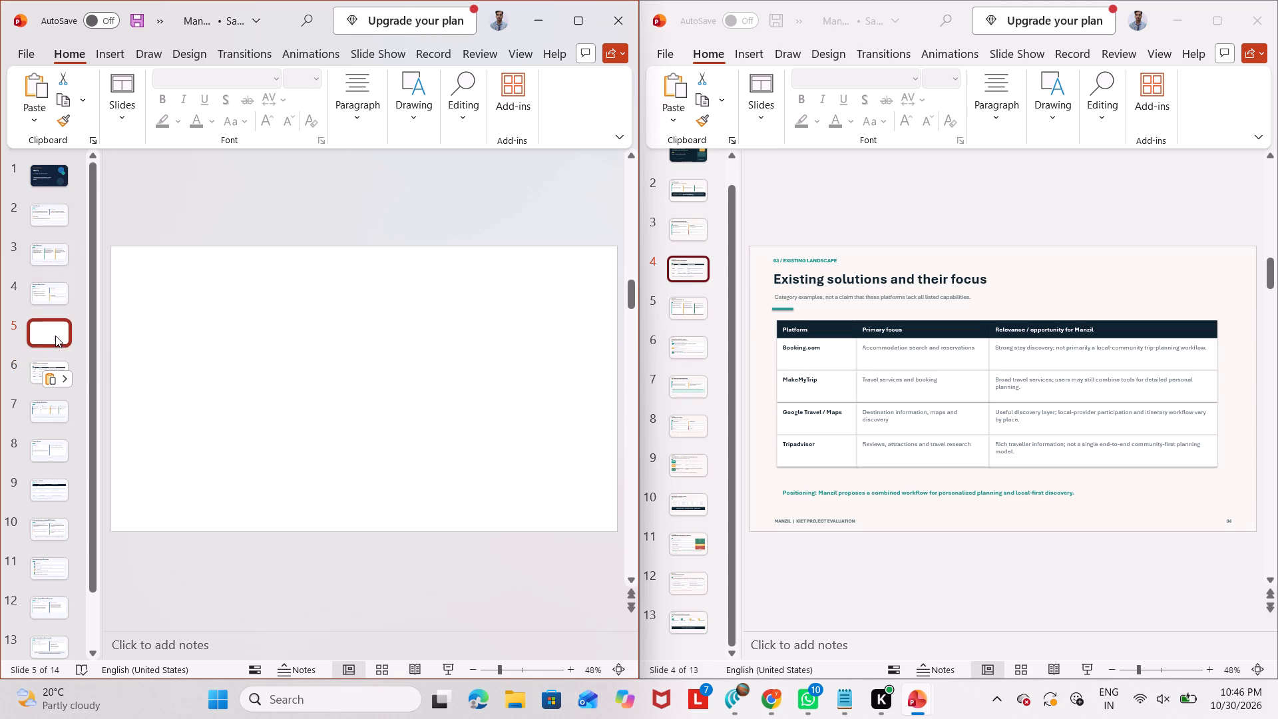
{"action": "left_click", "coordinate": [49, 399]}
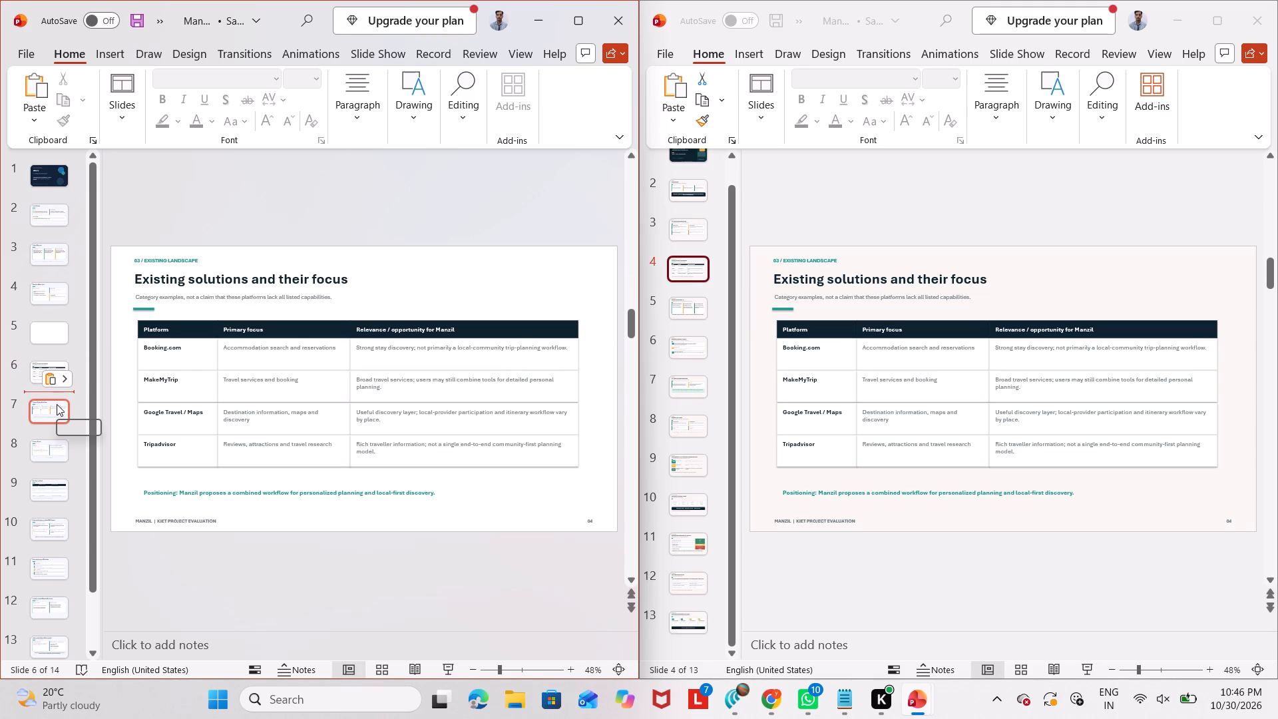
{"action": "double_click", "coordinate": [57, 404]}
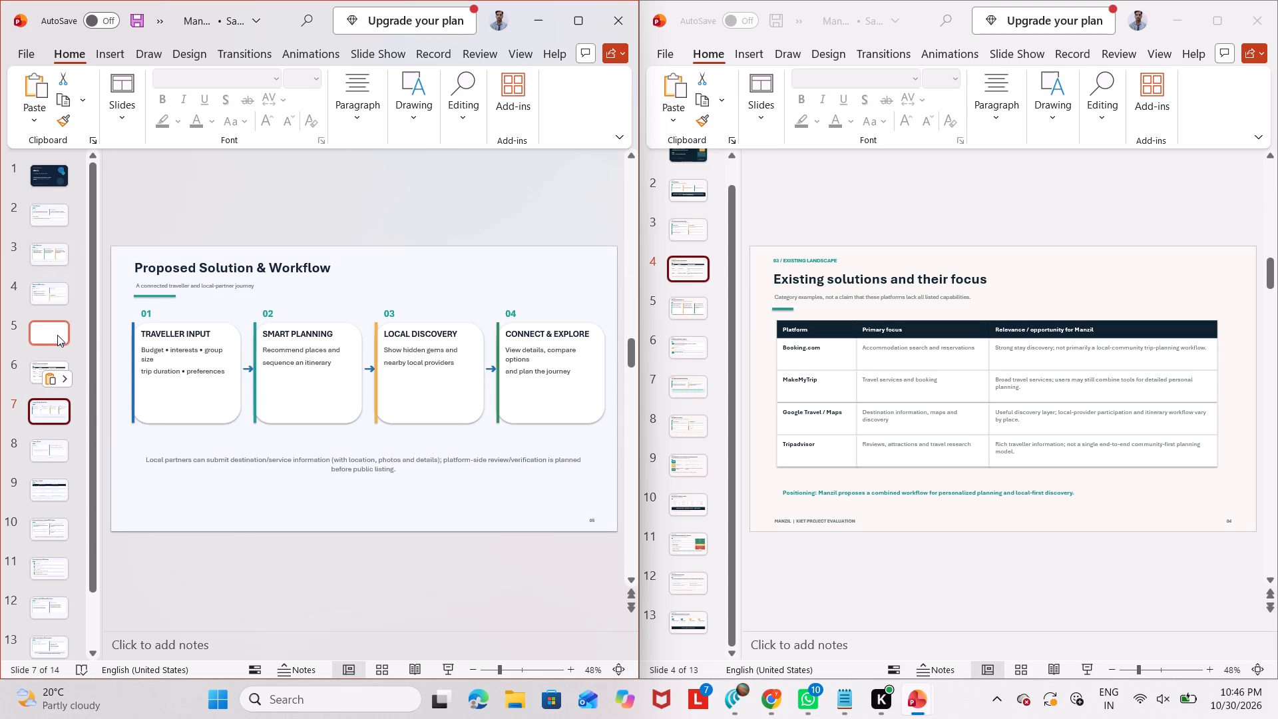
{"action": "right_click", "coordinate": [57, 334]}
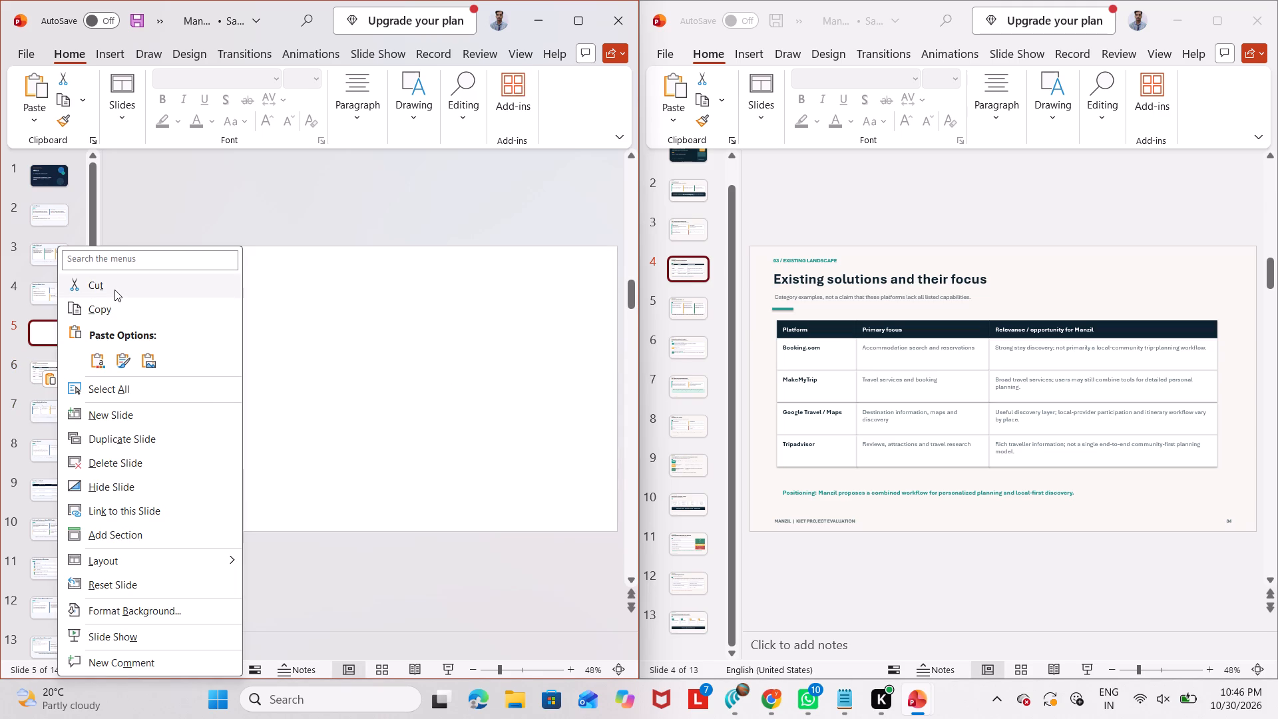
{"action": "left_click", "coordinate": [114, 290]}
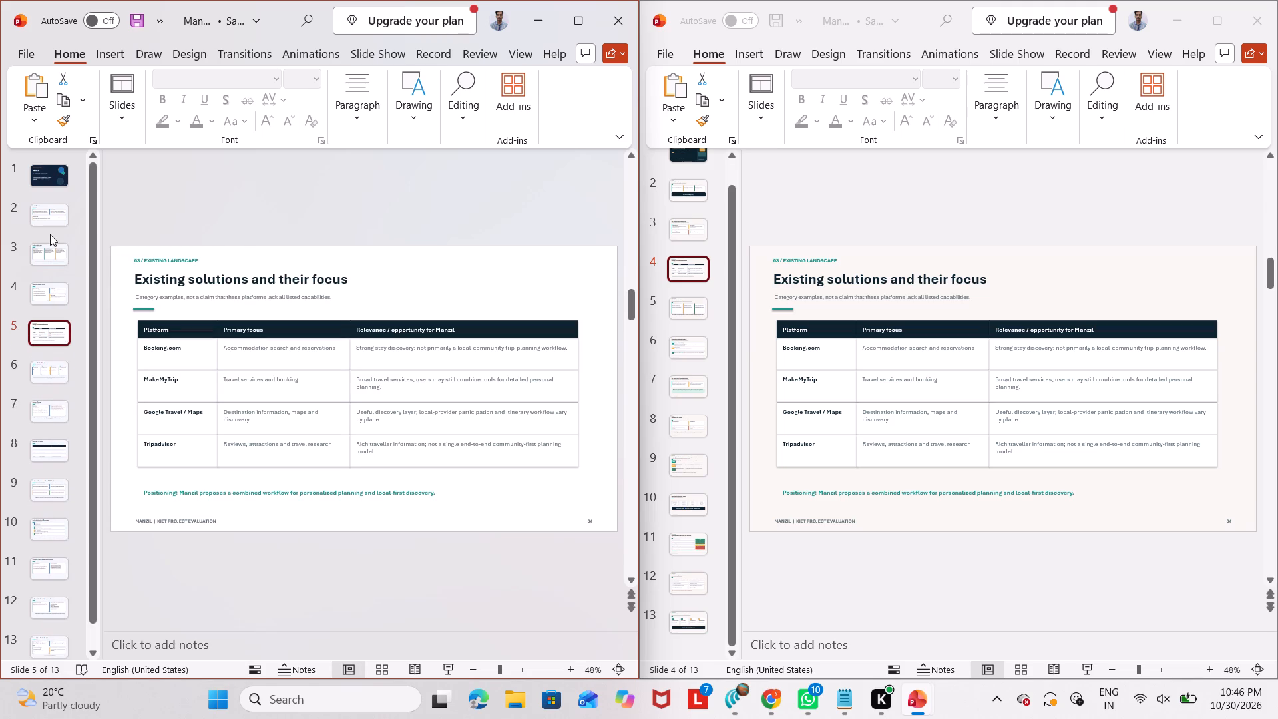
Check the slide order from Problem Statement through Objectives & Target Users to the pasted "Existing solutions and their focus" slide.
{"action": "left_click", "coordinate": [48, 254]}
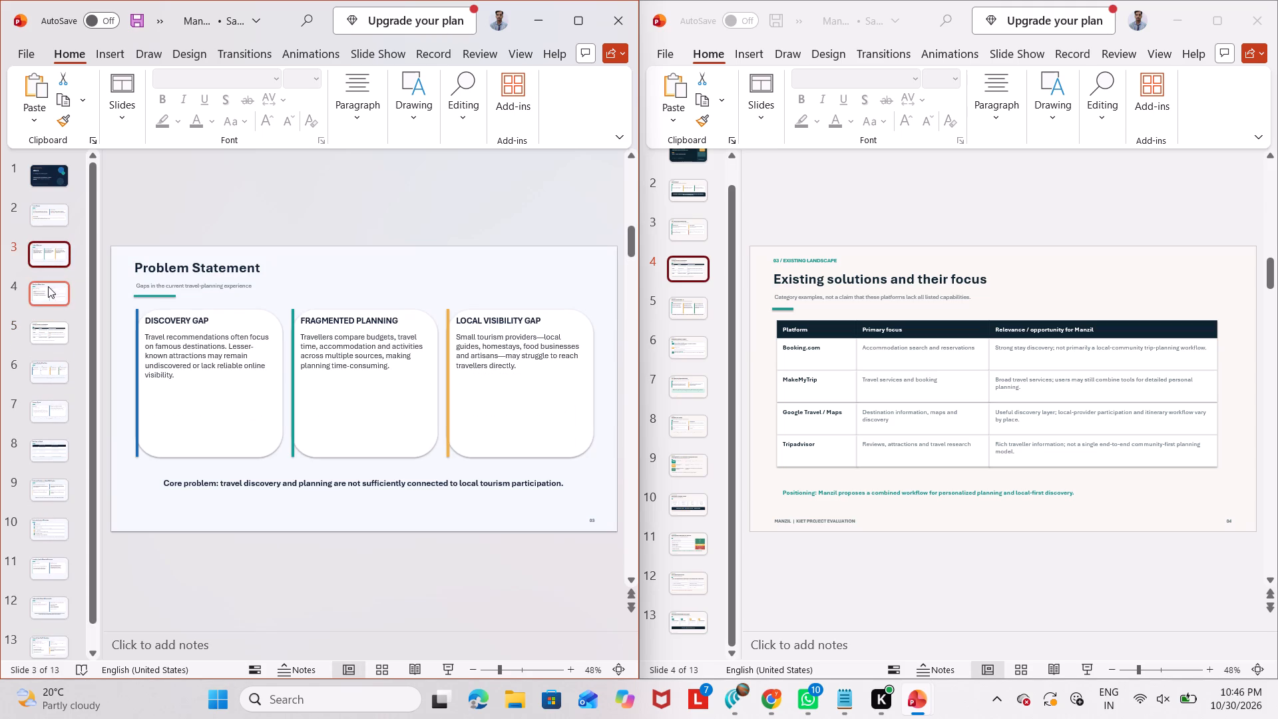
{"action": "left_click", "coordinate": [49, 291]}
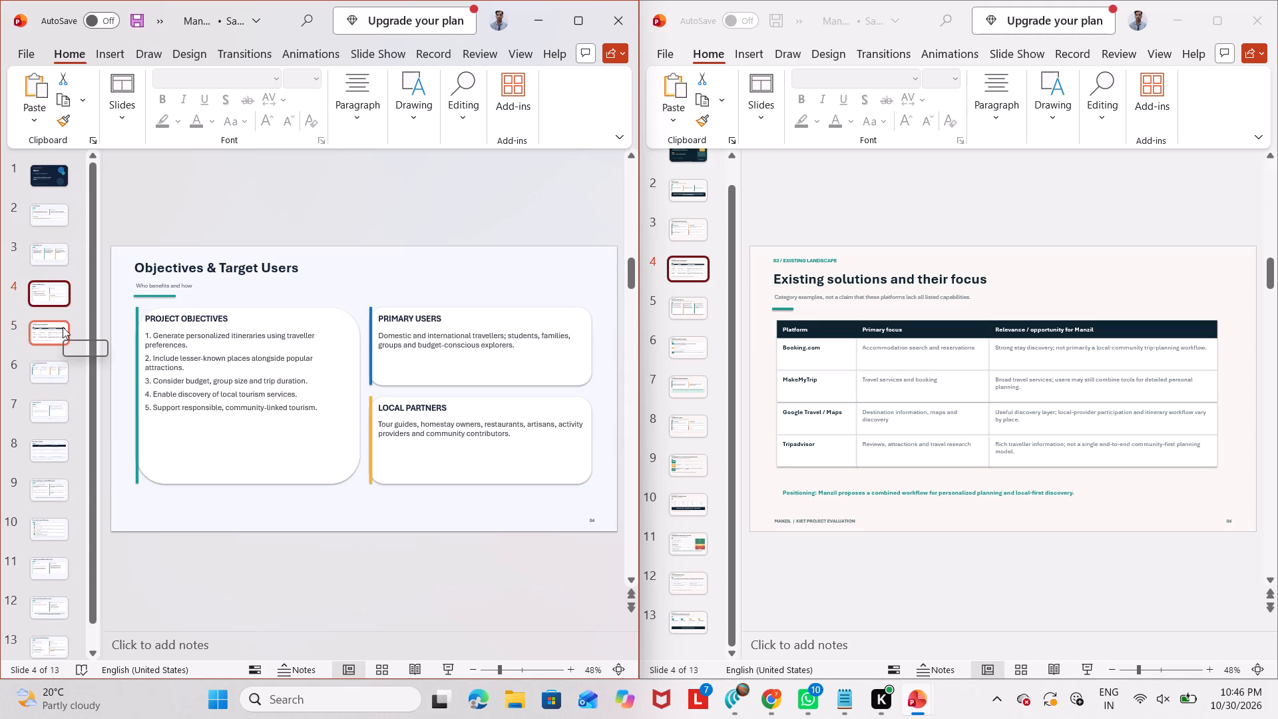
{"action": "left_click", "coordinate": [55, 336]}
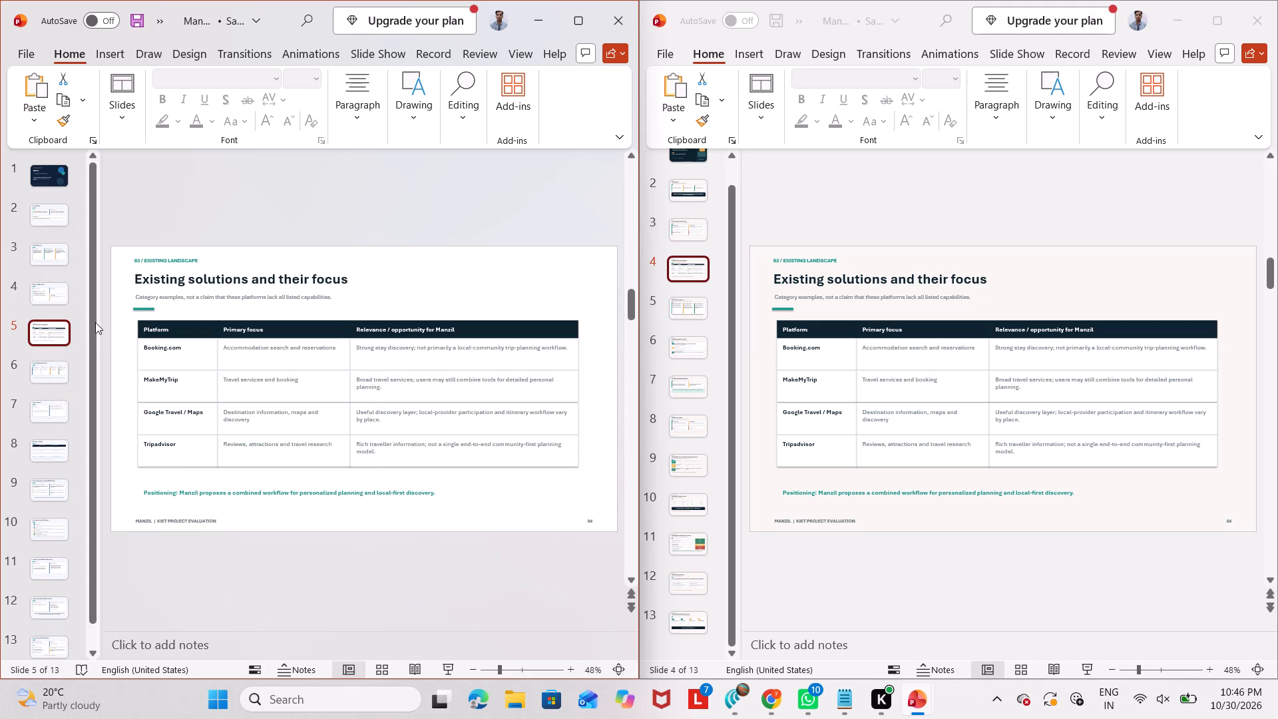
Review the slides from Proposed Solution & Workflow through SDG Mapping against the KIET deck's literature review and base papers slides.
{"action": "triple_click", "coordinate": [49, 367]}
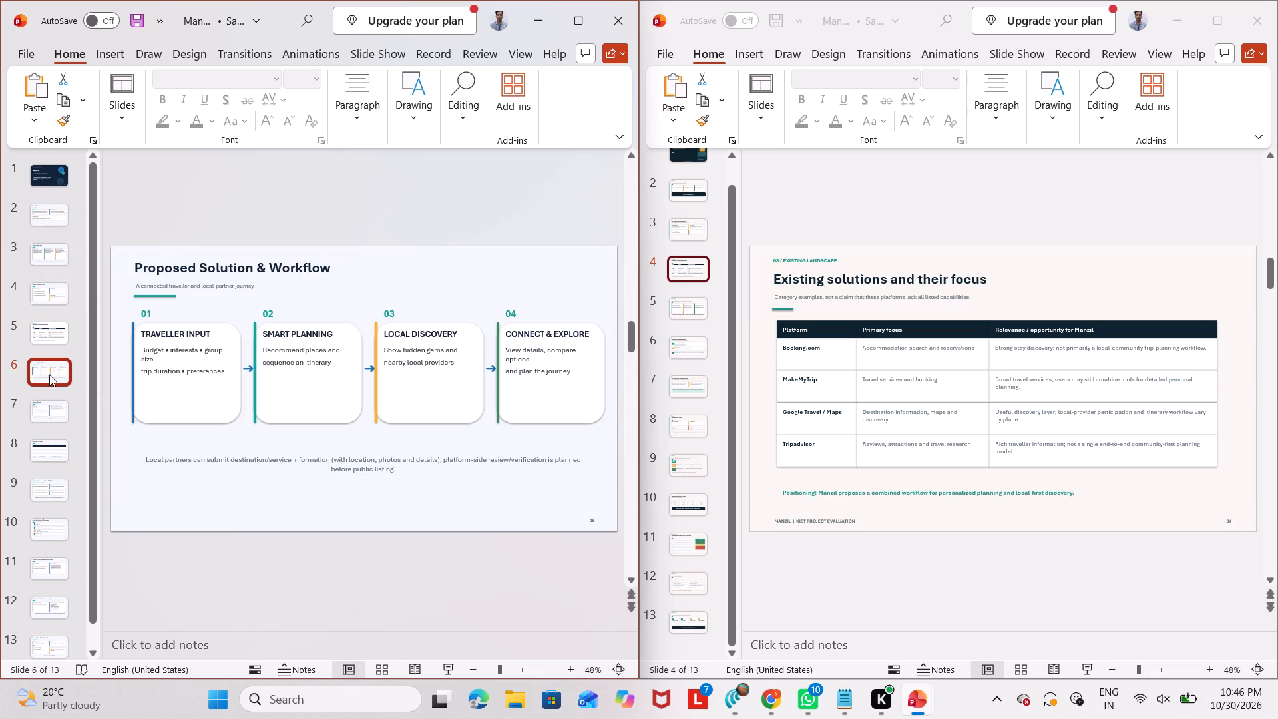
{"action": "scroll", "coordinate": [146, 395], "scroll_direction": "down", "scroll_amount": 1}
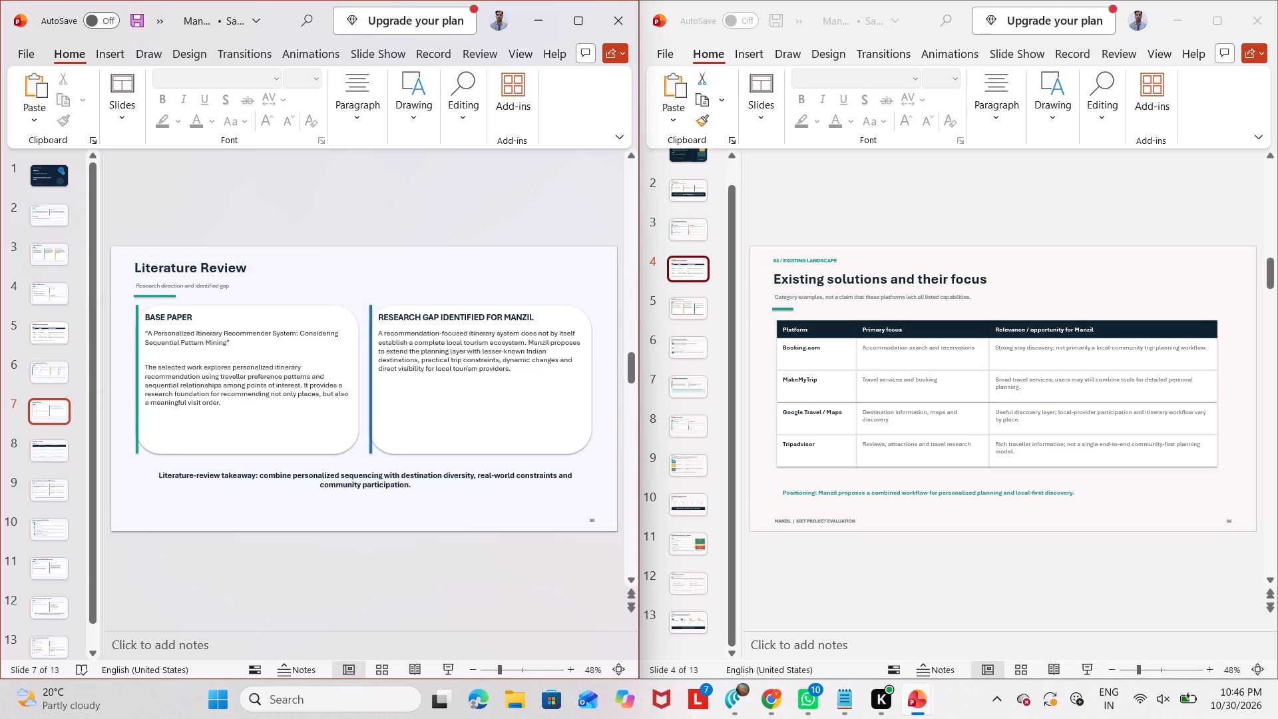
{"action": "scroll", "coordinate": [147, 394], "scroll_direction": "up", "scroll_amount": 1}
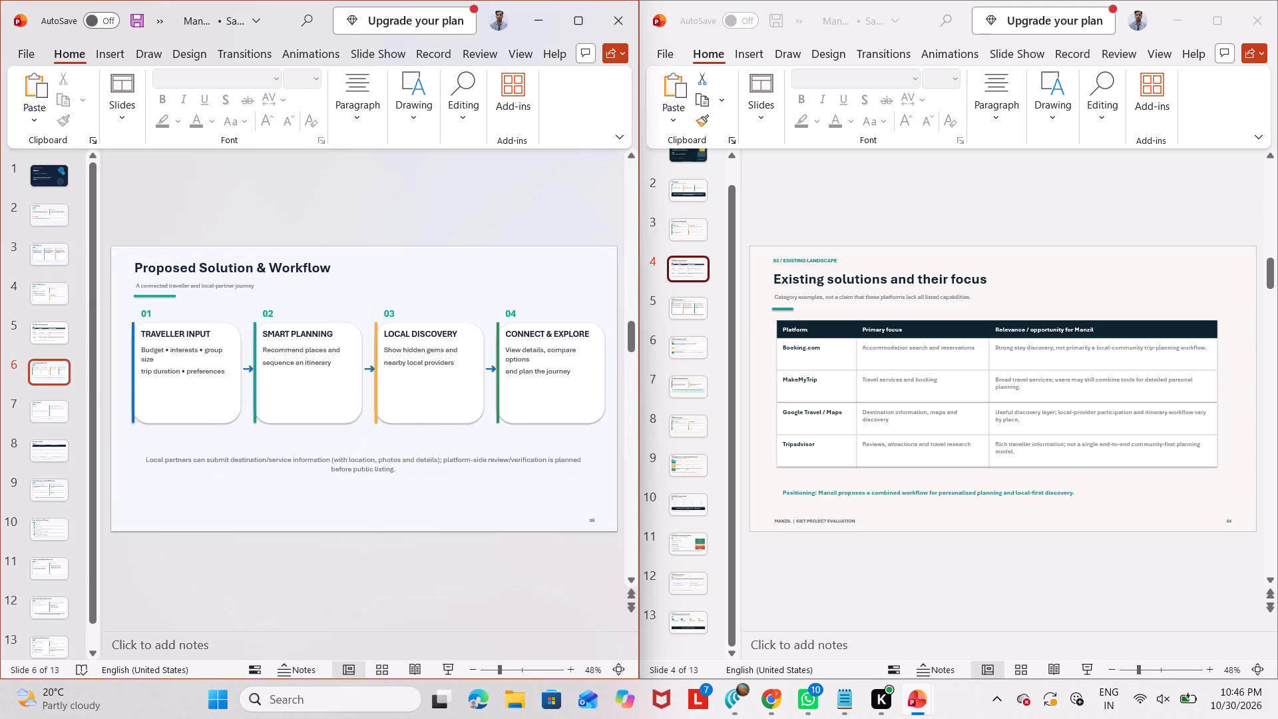
{"action": "left_click", "coordinate": [37, 328]}
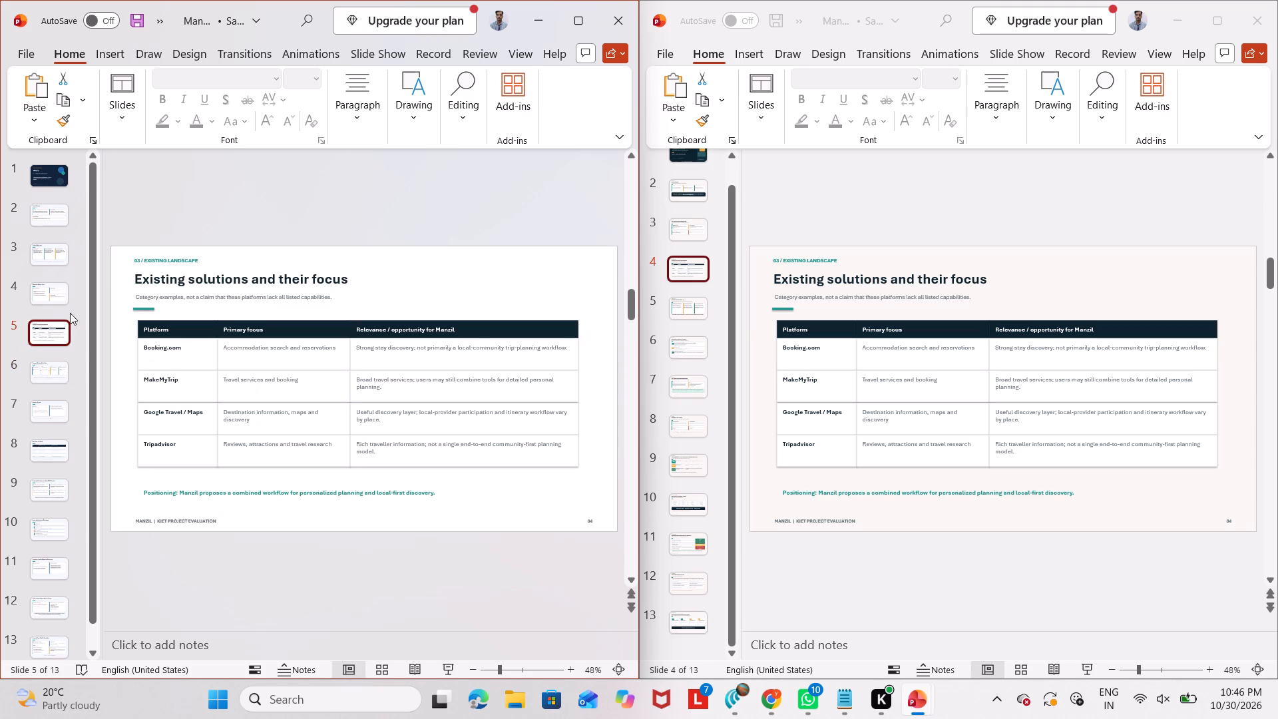
{"action": "left_click", "coordinate": [694, 307]}
{"action": "left_click", "coordinate": [694, 307]}
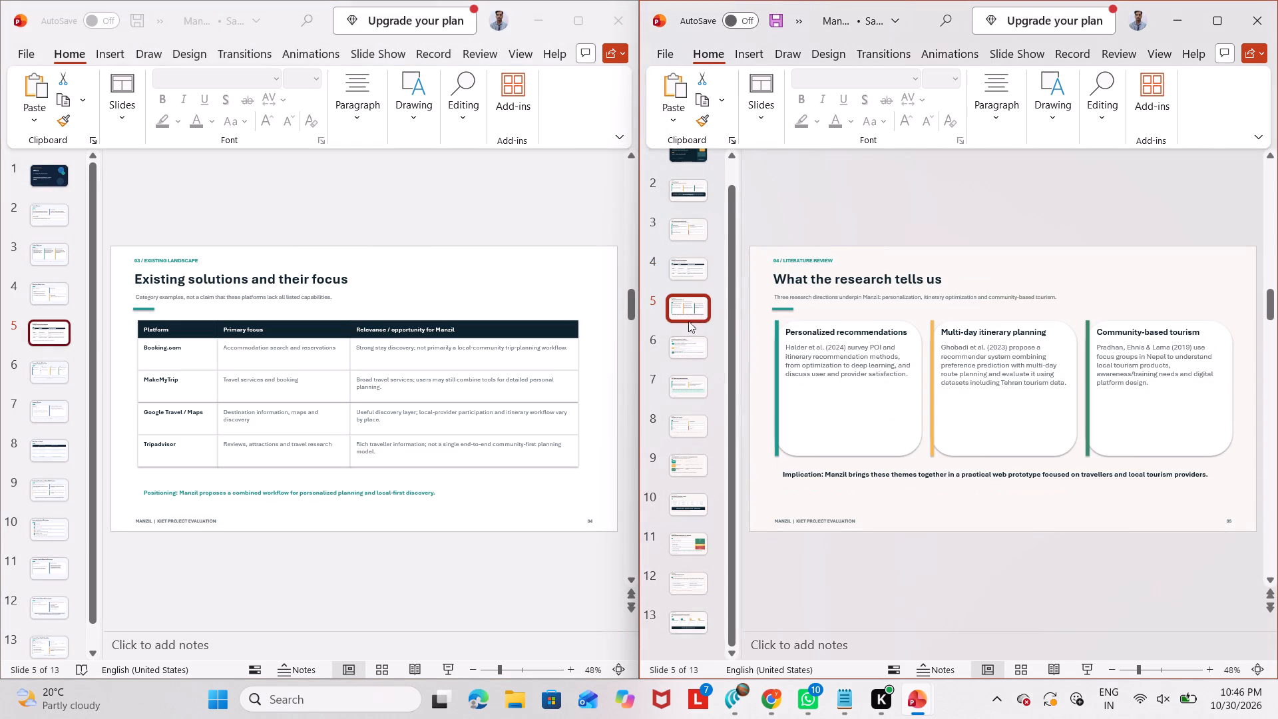
{"action": "left_click", "coordinate": [689, 342]}
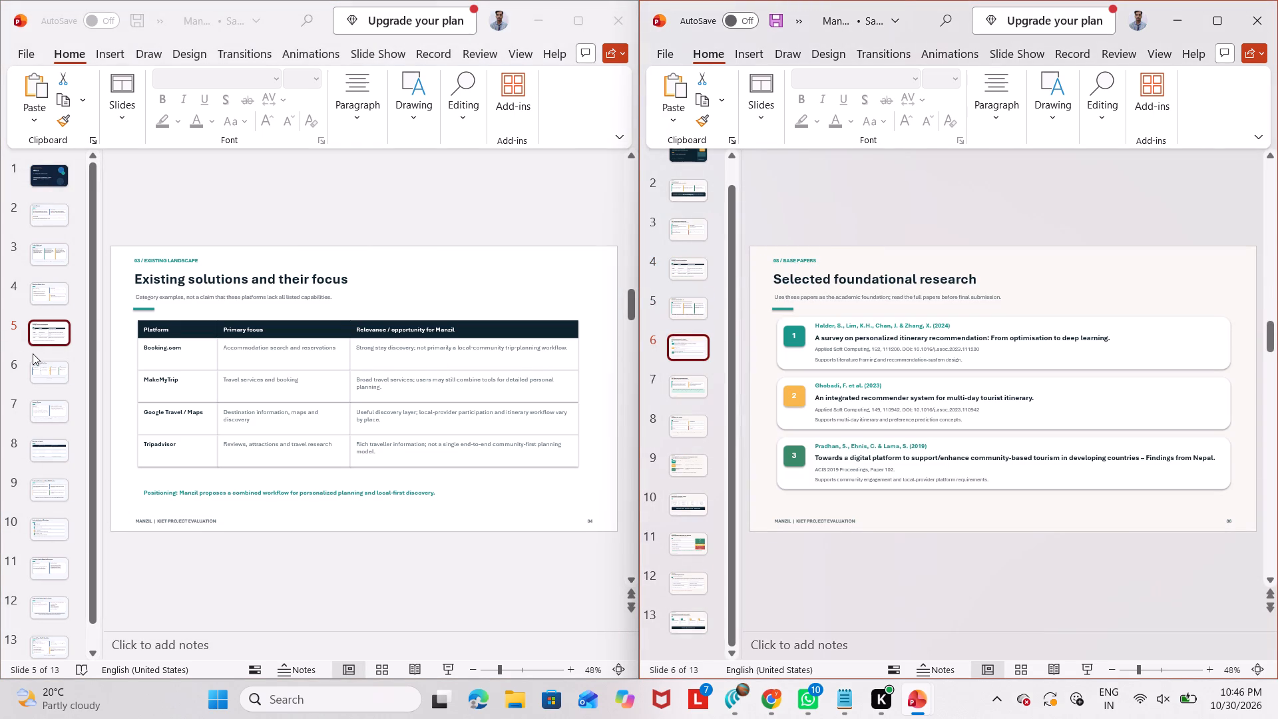
{"action": "left_click", "coordinate": [57, 367]}
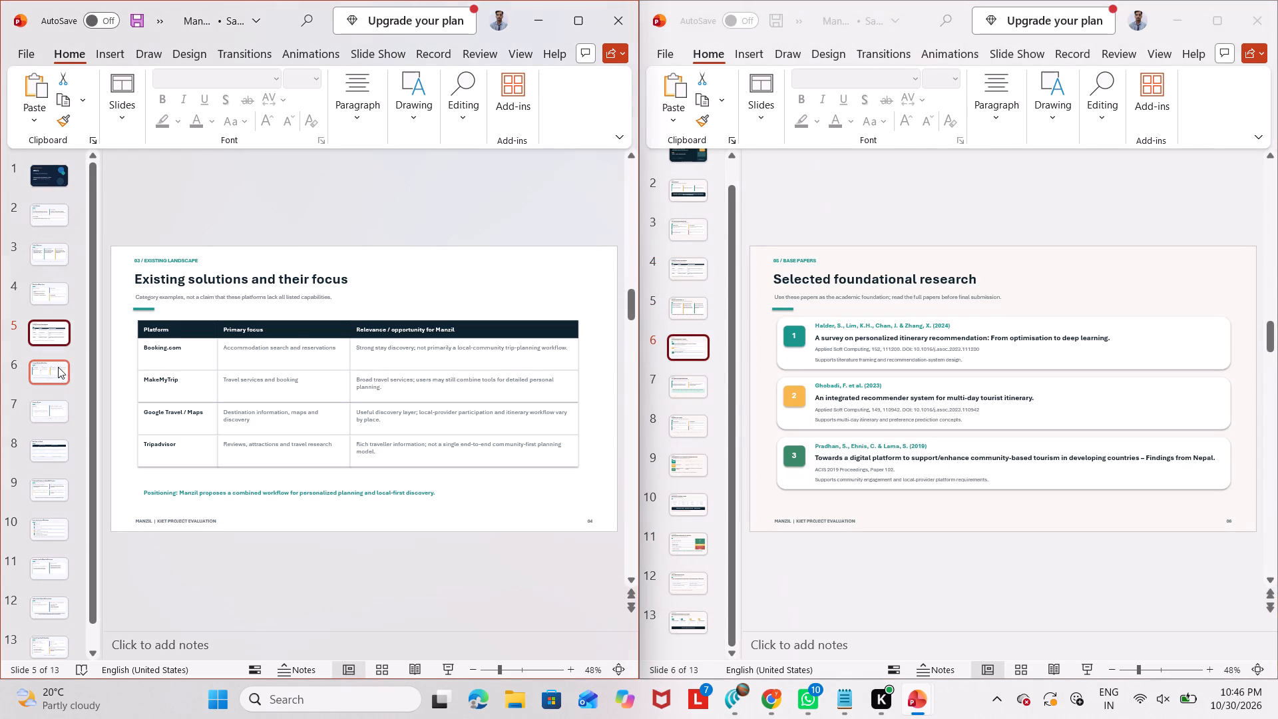
{"action": "double_click", "coordinate": [58, 367]}
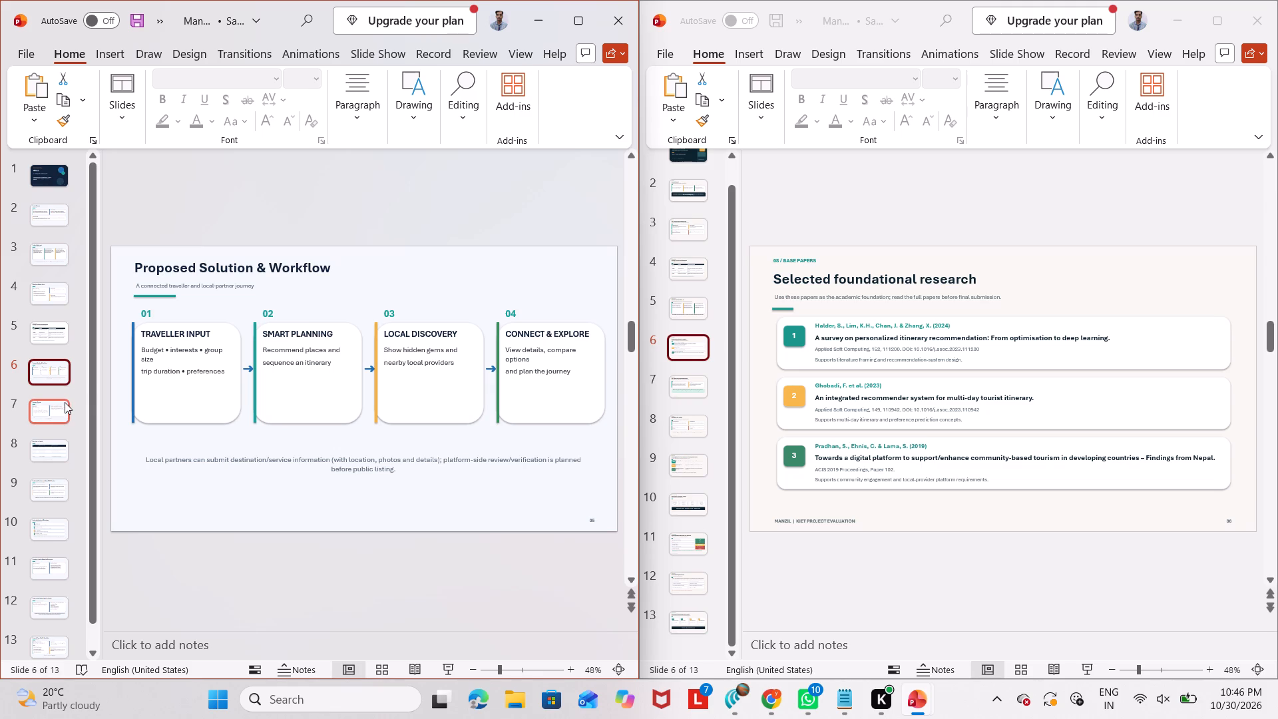
{"action": "left_click", "coordinate": [65, 402]}
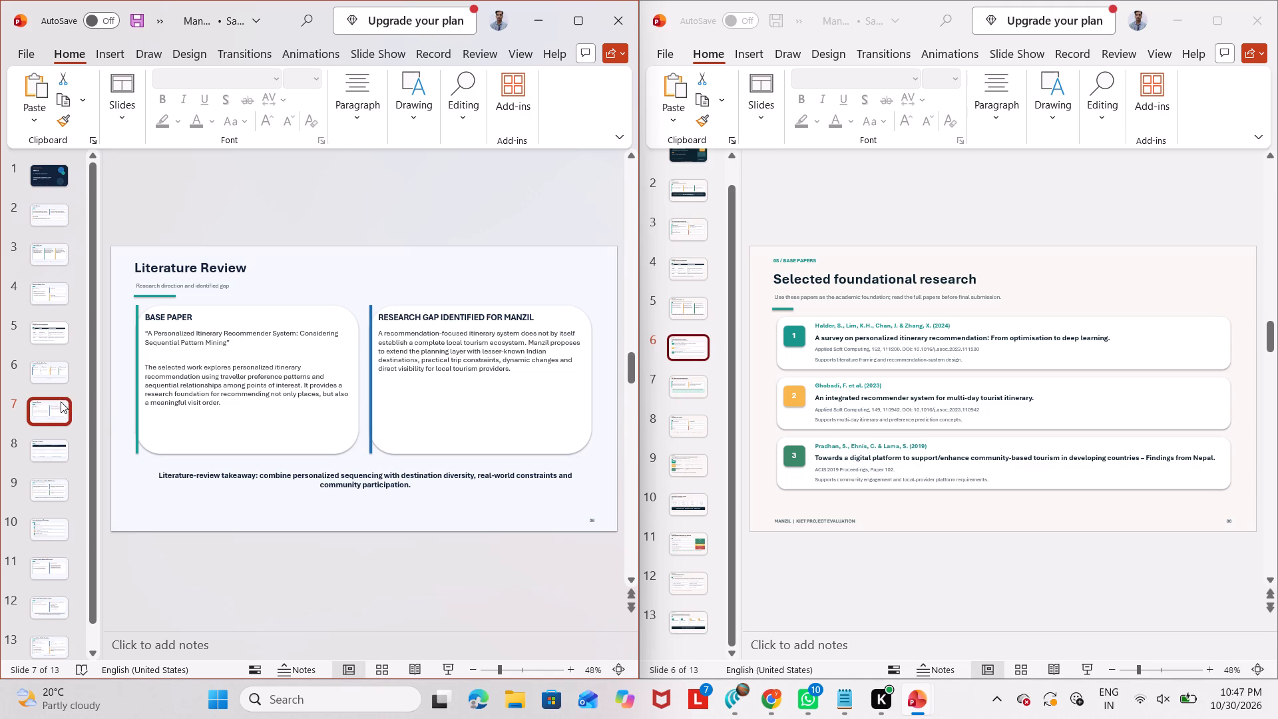
{"action": "left_click", "coordinate": [63, 453]}
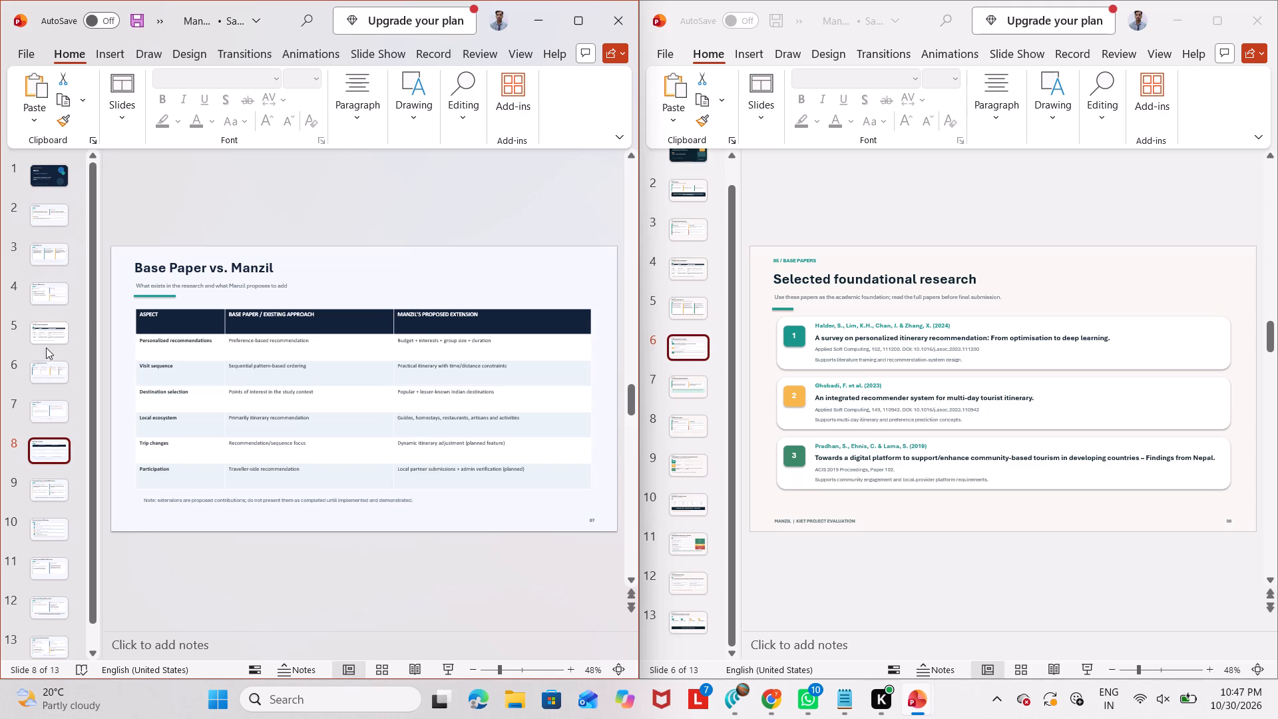
{"action": "left_click", "coordinate": [51, 485]}
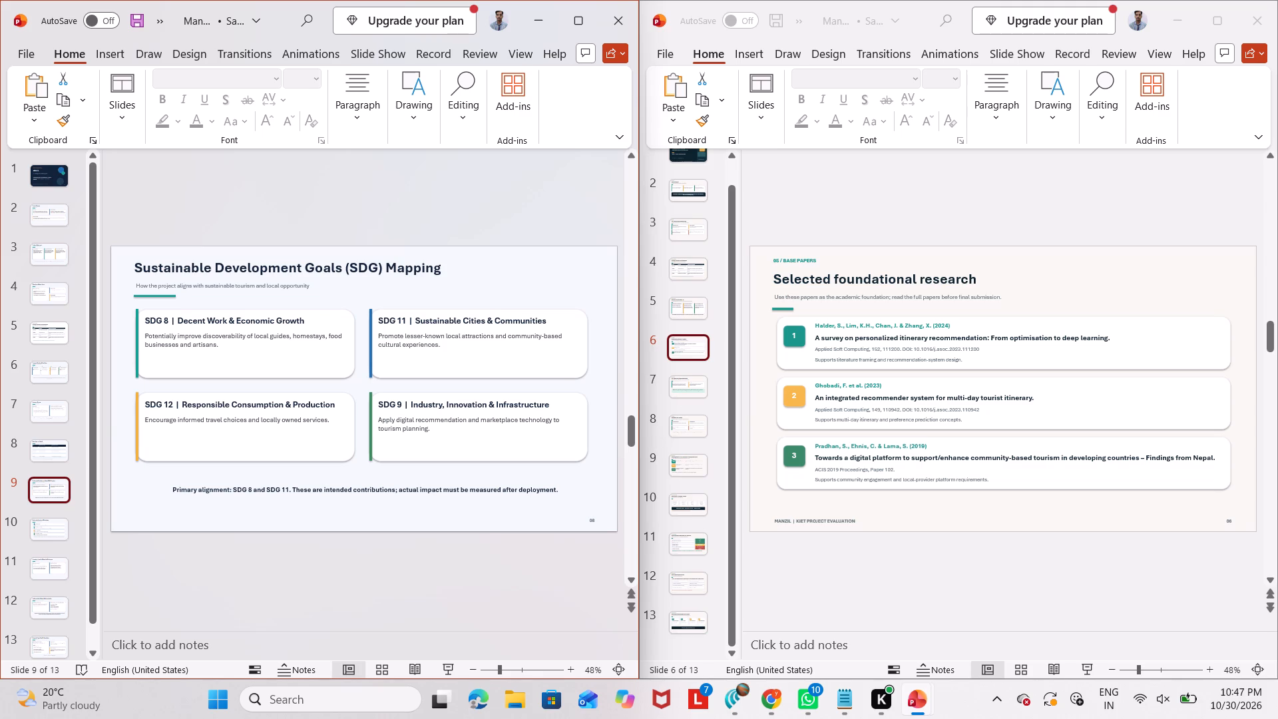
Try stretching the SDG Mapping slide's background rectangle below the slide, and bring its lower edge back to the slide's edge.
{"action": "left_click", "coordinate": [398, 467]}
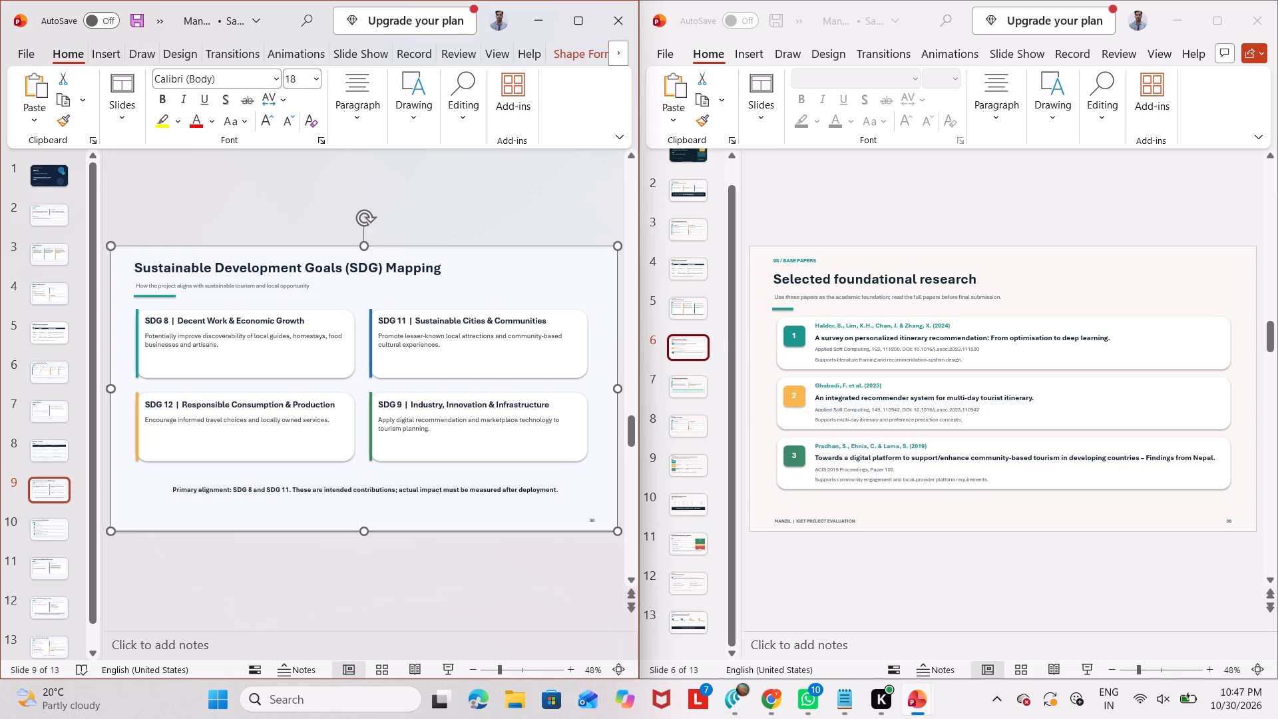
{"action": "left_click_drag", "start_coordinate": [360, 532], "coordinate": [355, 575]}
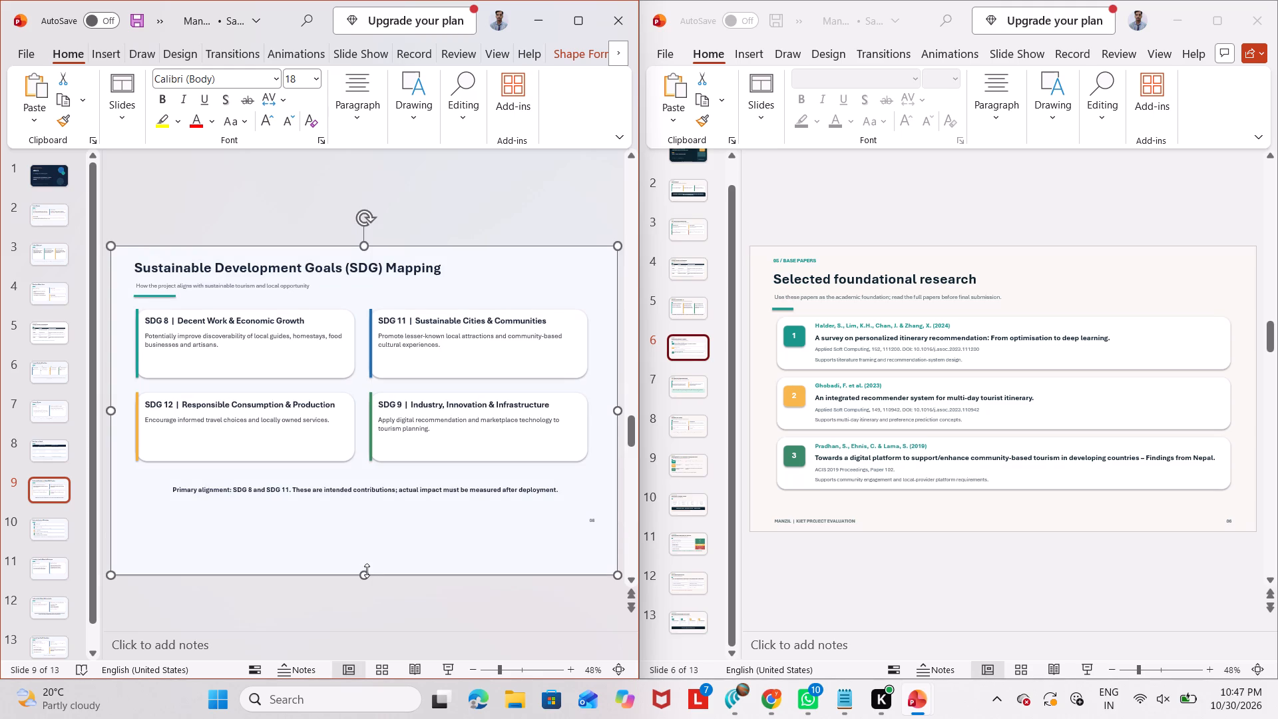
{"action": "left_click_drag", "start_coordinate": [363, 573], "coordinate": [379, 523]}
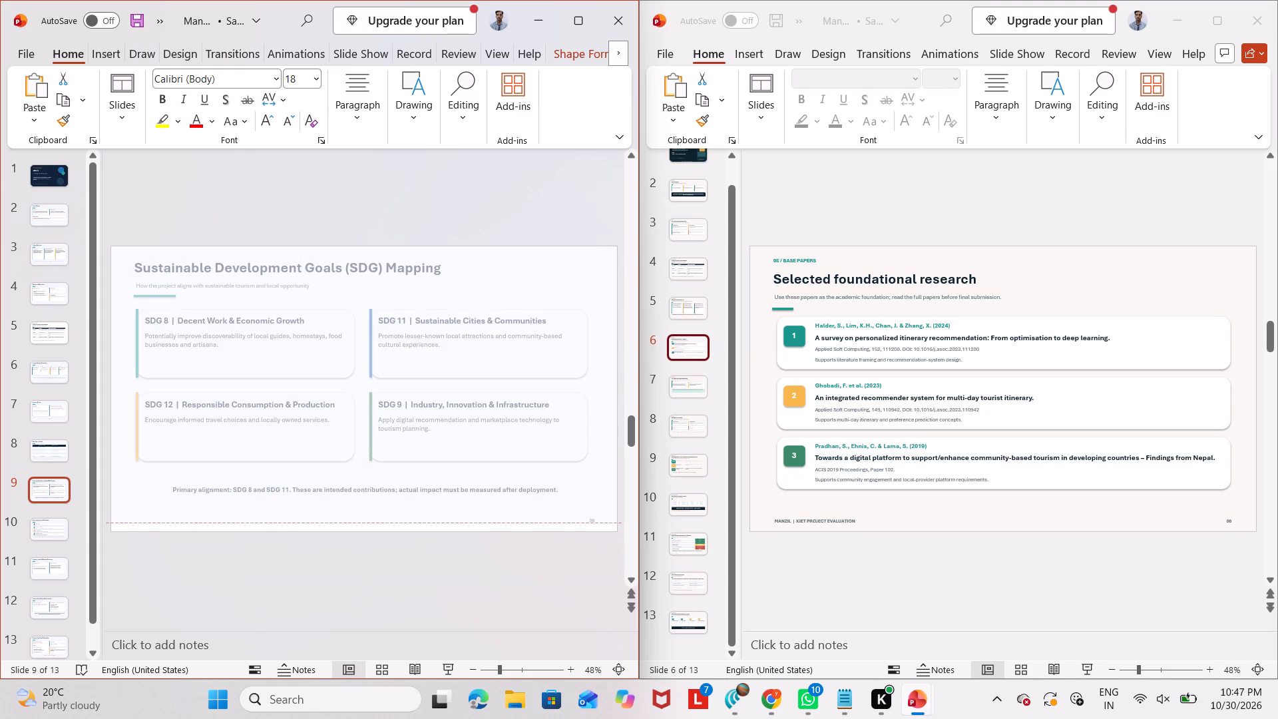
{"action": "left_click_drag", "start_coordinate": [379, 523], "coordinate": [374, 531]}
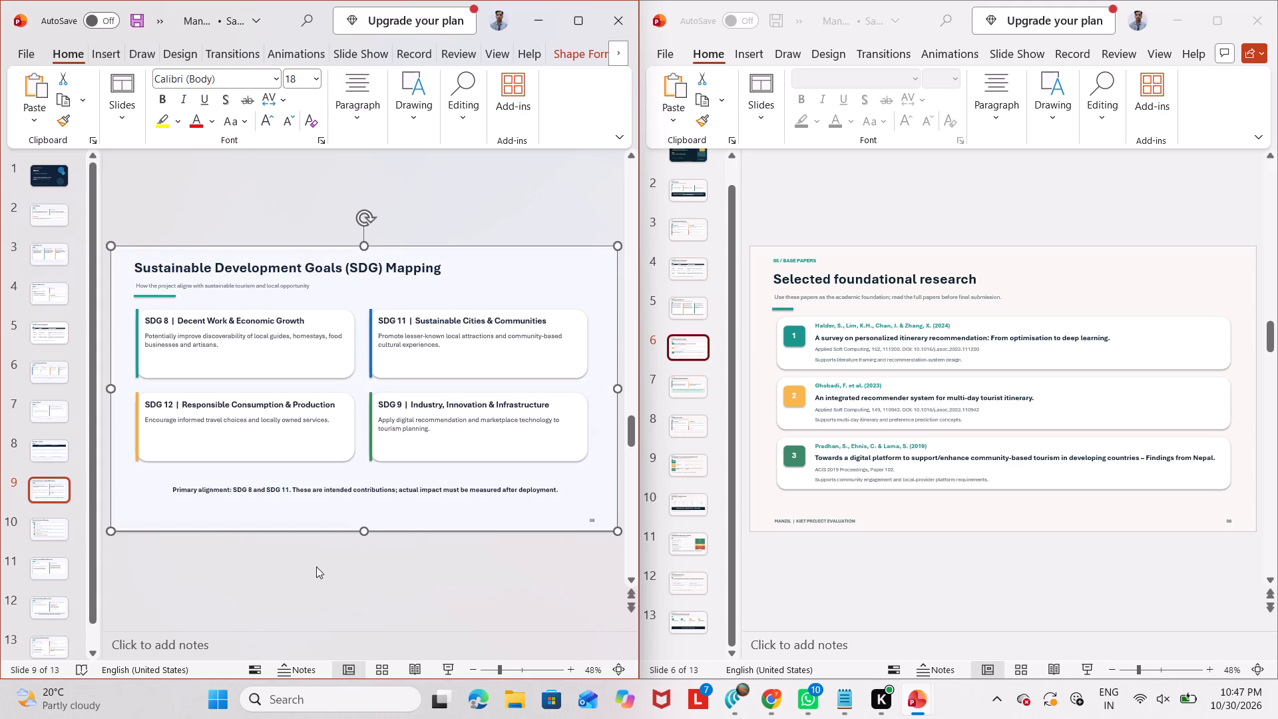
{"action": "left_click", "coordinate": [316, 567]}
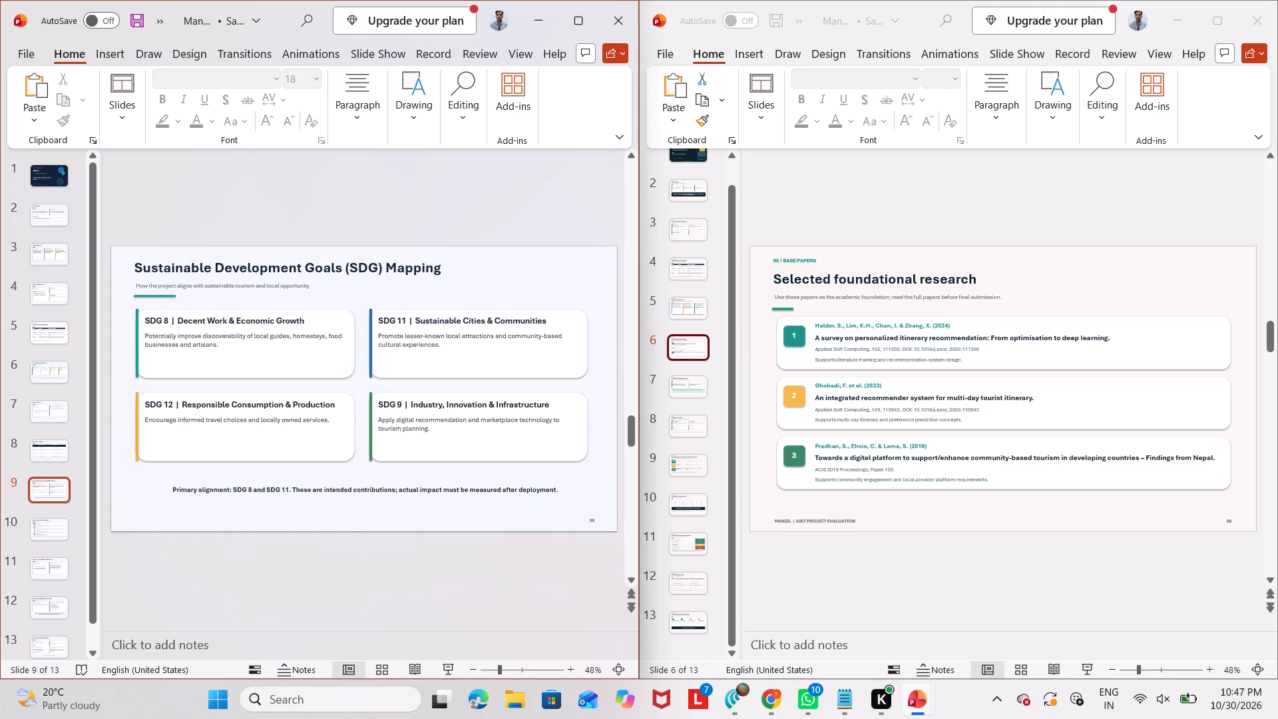
Remove the "Primary alignment: SDG 8 and SDG 11" note below the cards on the SDG Mapping slide.
{"action": "left_click", "coordinate": [191, 489]}
{"action": "key", "text": "BackSpace"}
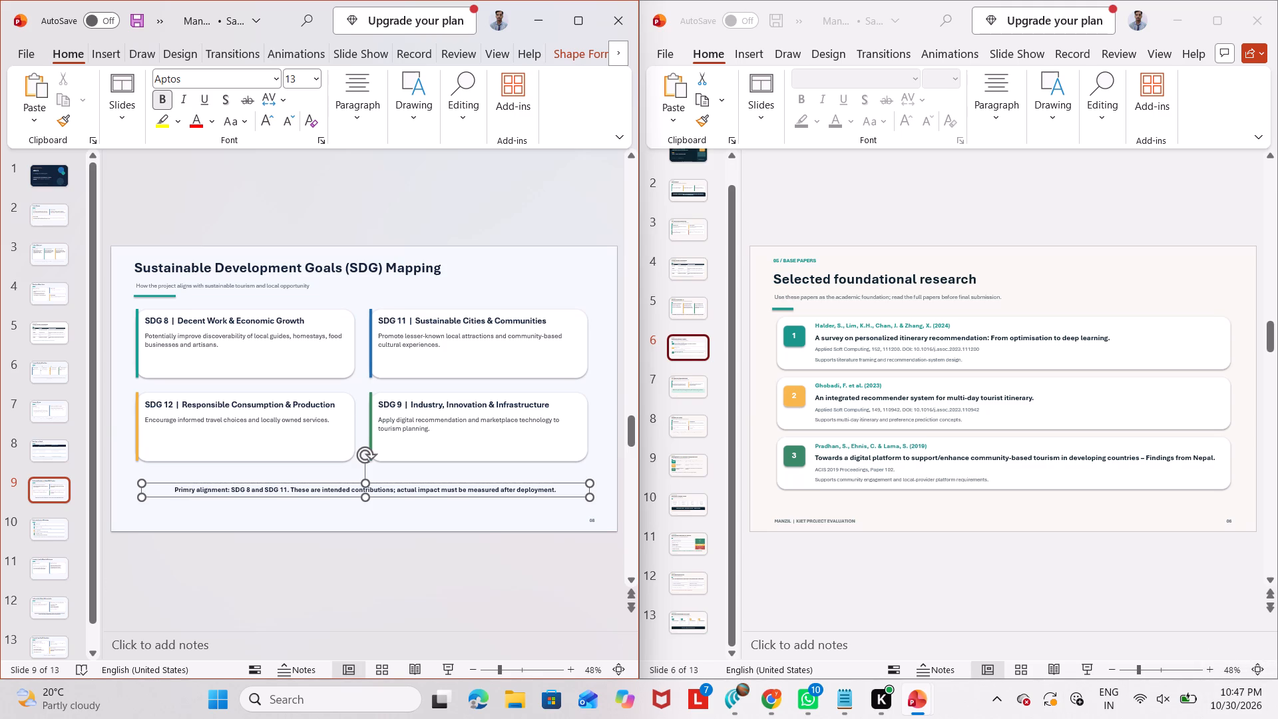
{"action": "left_click_drag", "start_coordinate": [170, 484], "coordinate": [148, 489]}
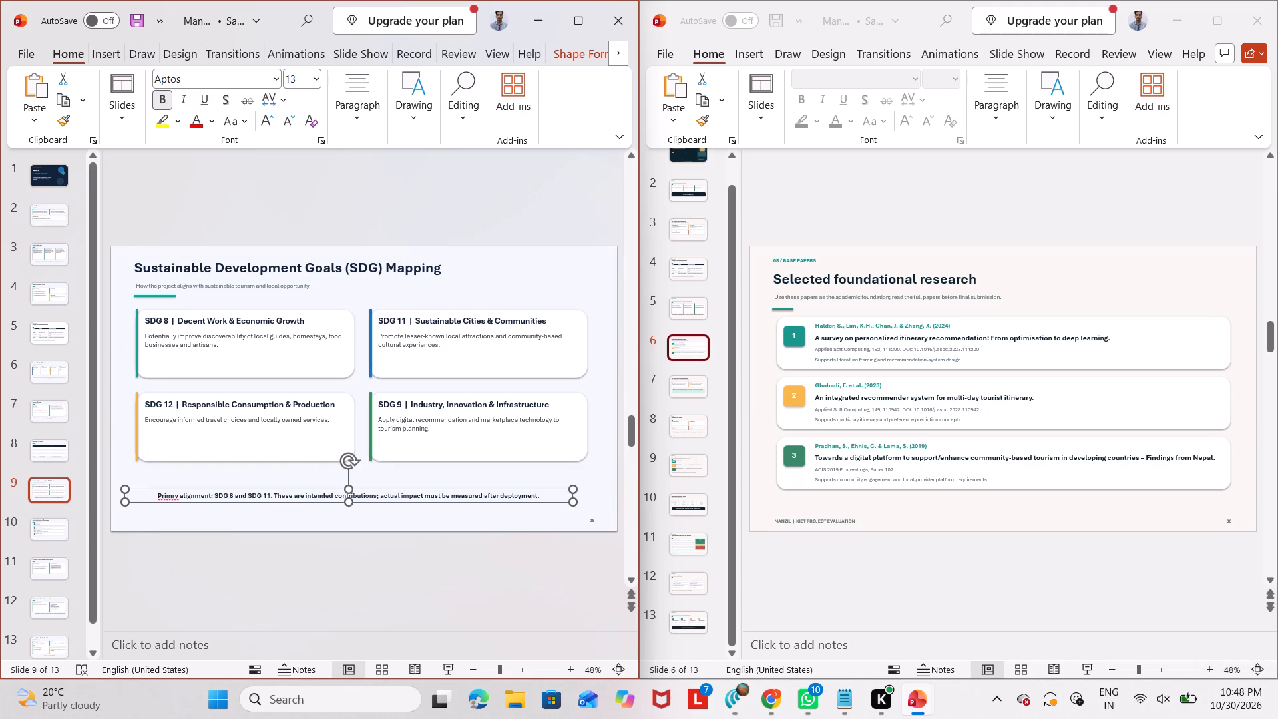
{"action": "right_click", "coordinate": [148, 488]}
{"action": "left_click", "coordinate": [238, 55]}
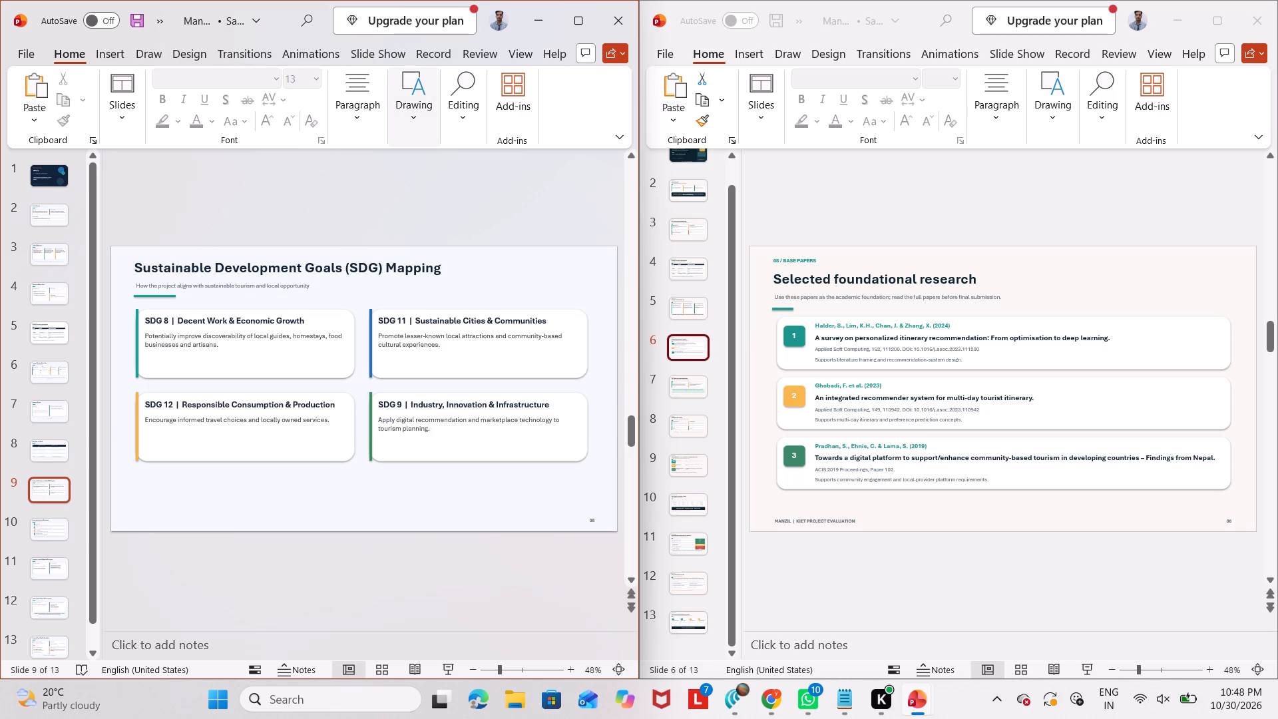
Cut the subtitle about aligning with sustainable tourism and local opportunity from under the SDG Mapping slide's title.
{"action": "left_click", "coordinate": [292, 283]}
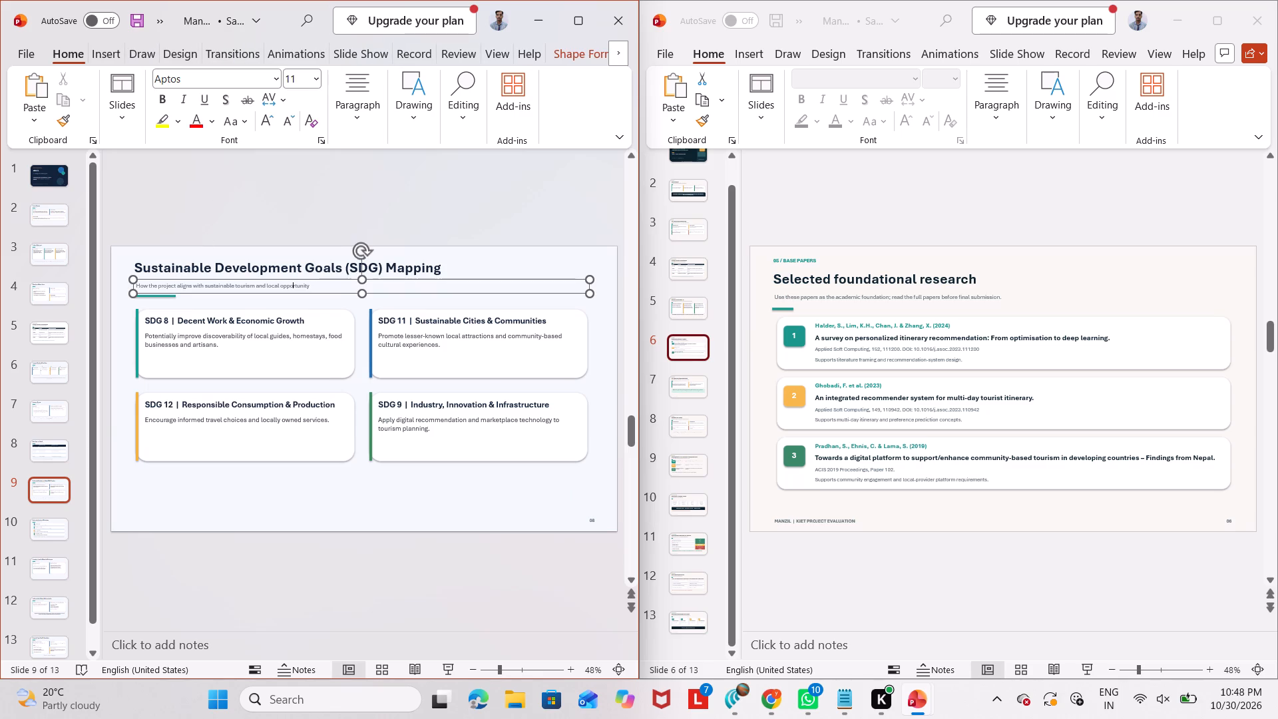
{"action": "right_click", "coordinate": [294, 238]}
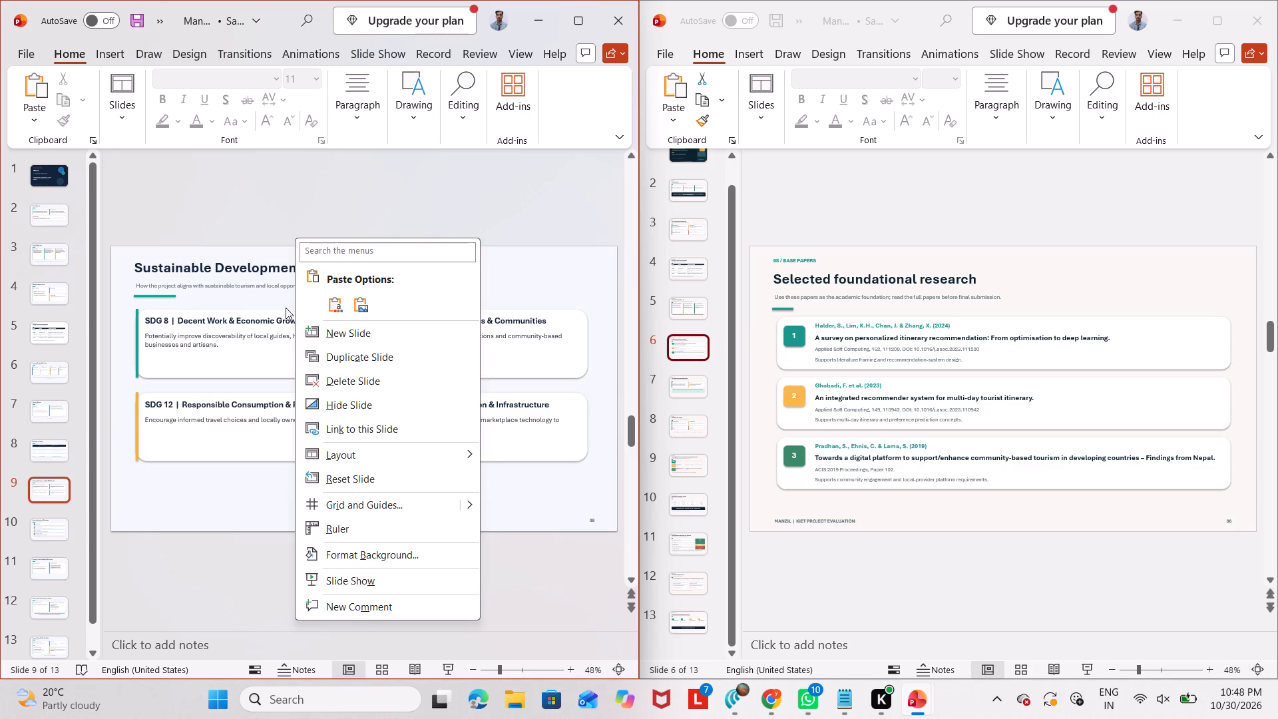
{"action": "left_click", "coordinate": [254, 284]}
{"action": "left_click", "coordinate": [254, 284]}
{"action": "right_click", "coordinate": [256, 280]}
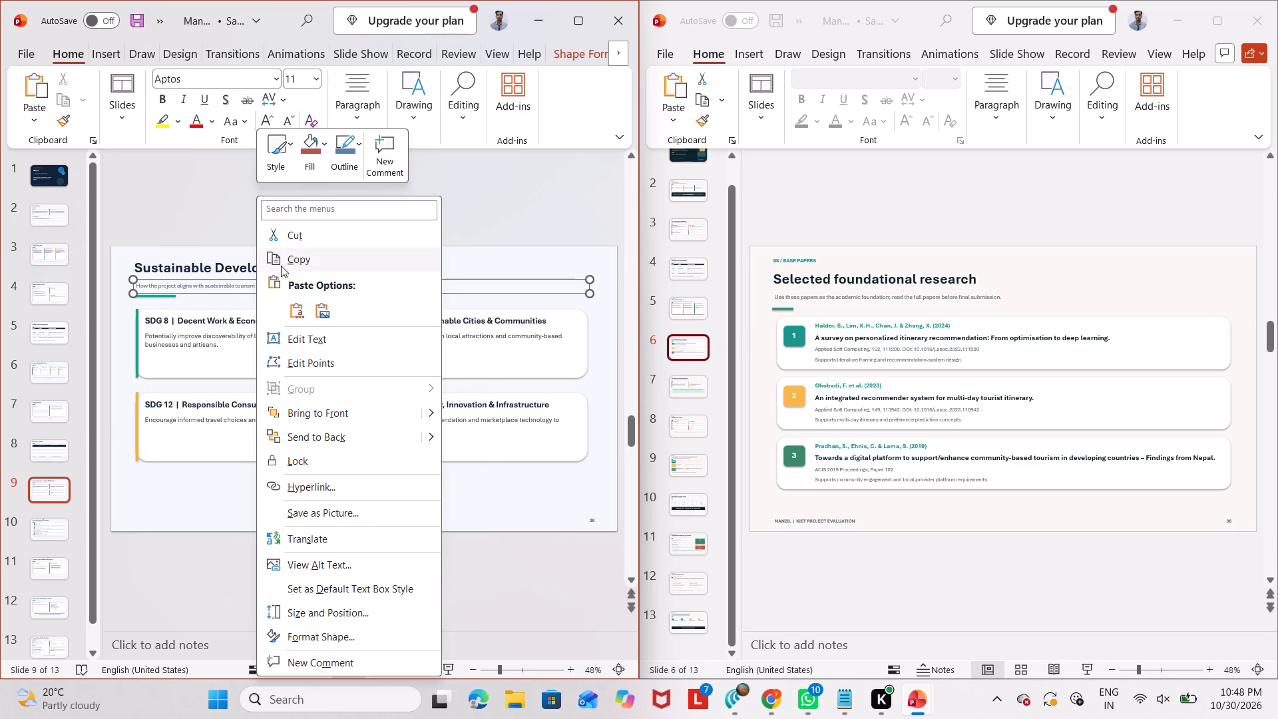
{"action": "left_click", "coordinate": [312, 241]}
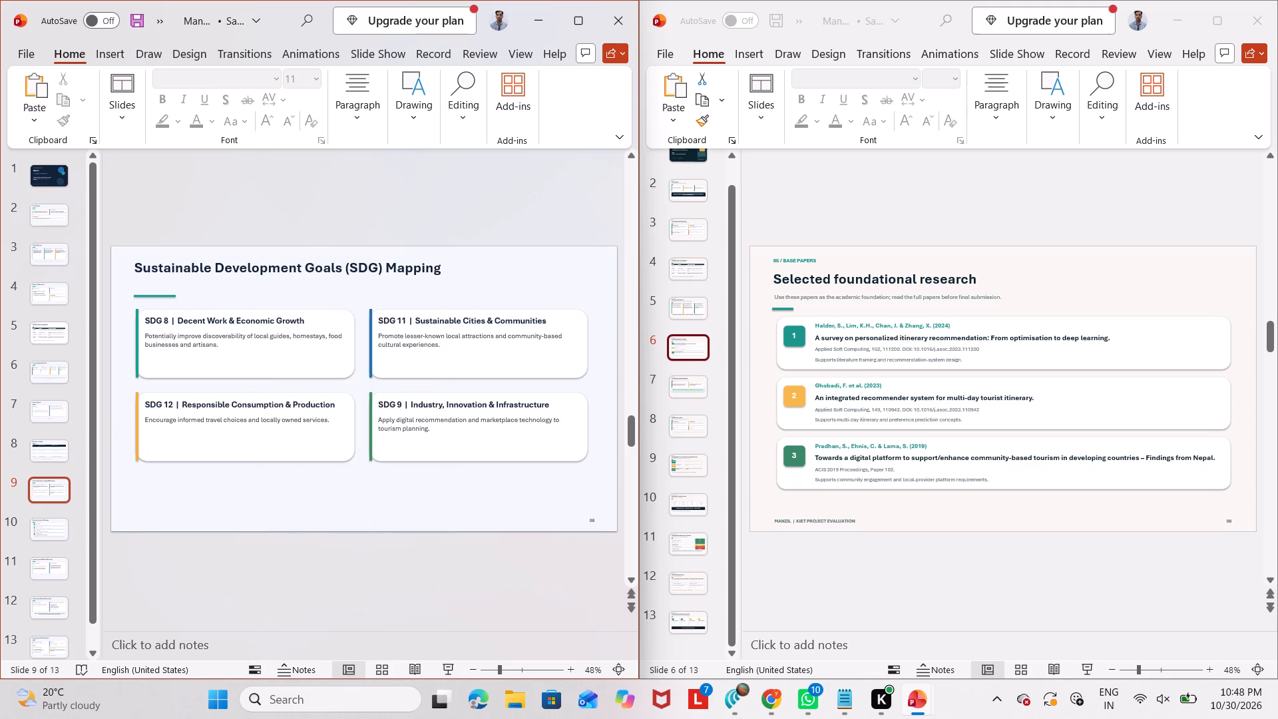
Replace the "[Add team members]" placeholder in the title slide's bottom details line with the first team member's name.
{"action": "scroll", "coordinate": [319, 320], "scroll_direction": "up", "scroll_amount": 1}
{"action": "double_click", "coordinate": [45, 176]}
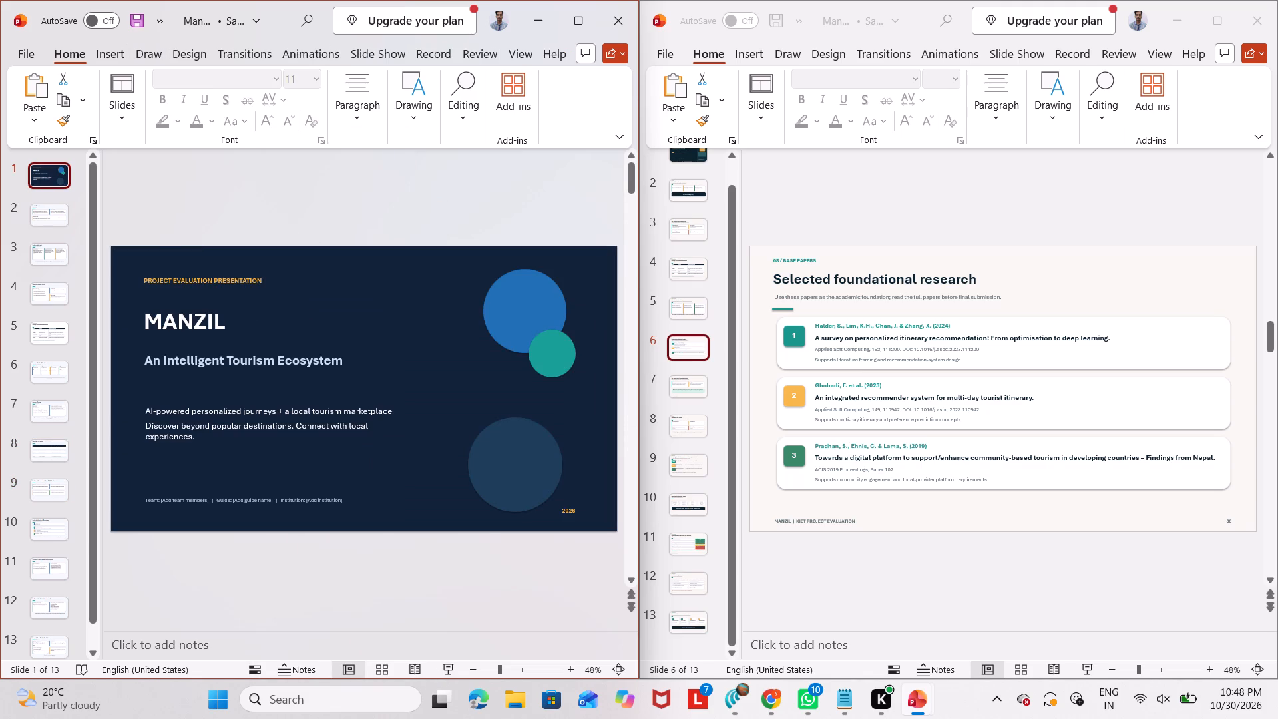
{"action": "left_click", "coordinate": [199, 501]}
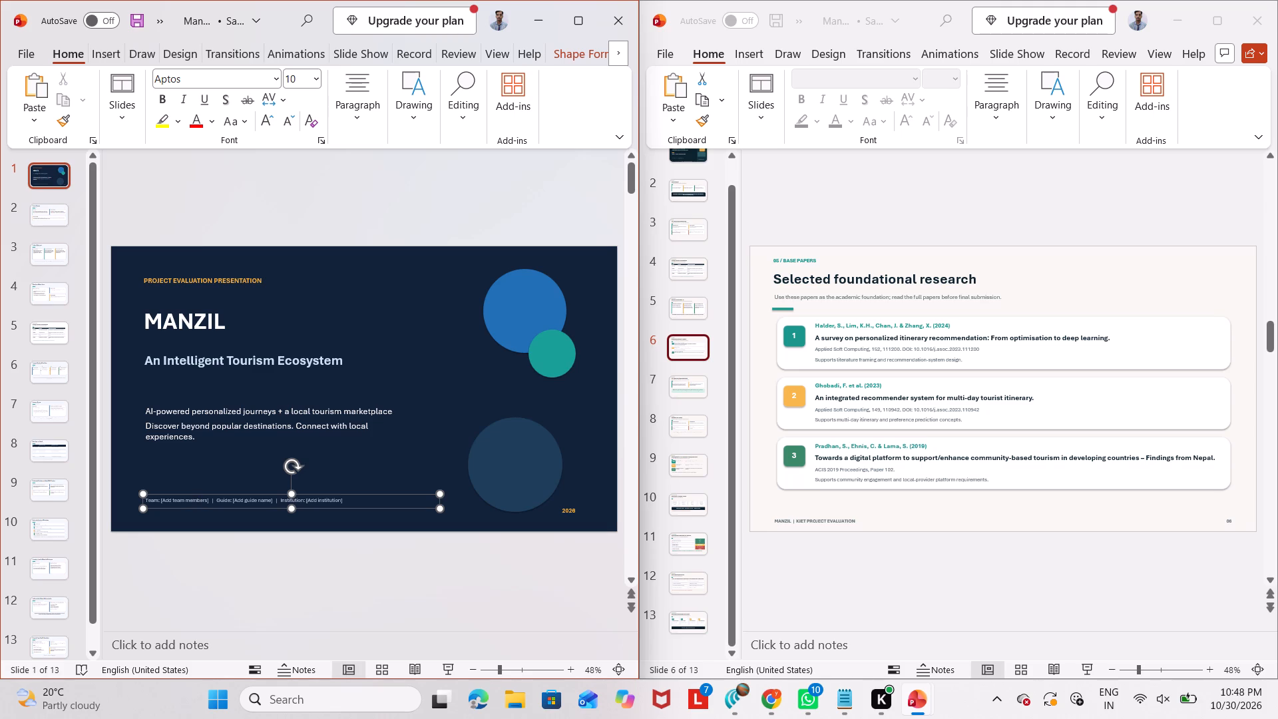
{"action": "left_click", "coordinate": [419, 451]}
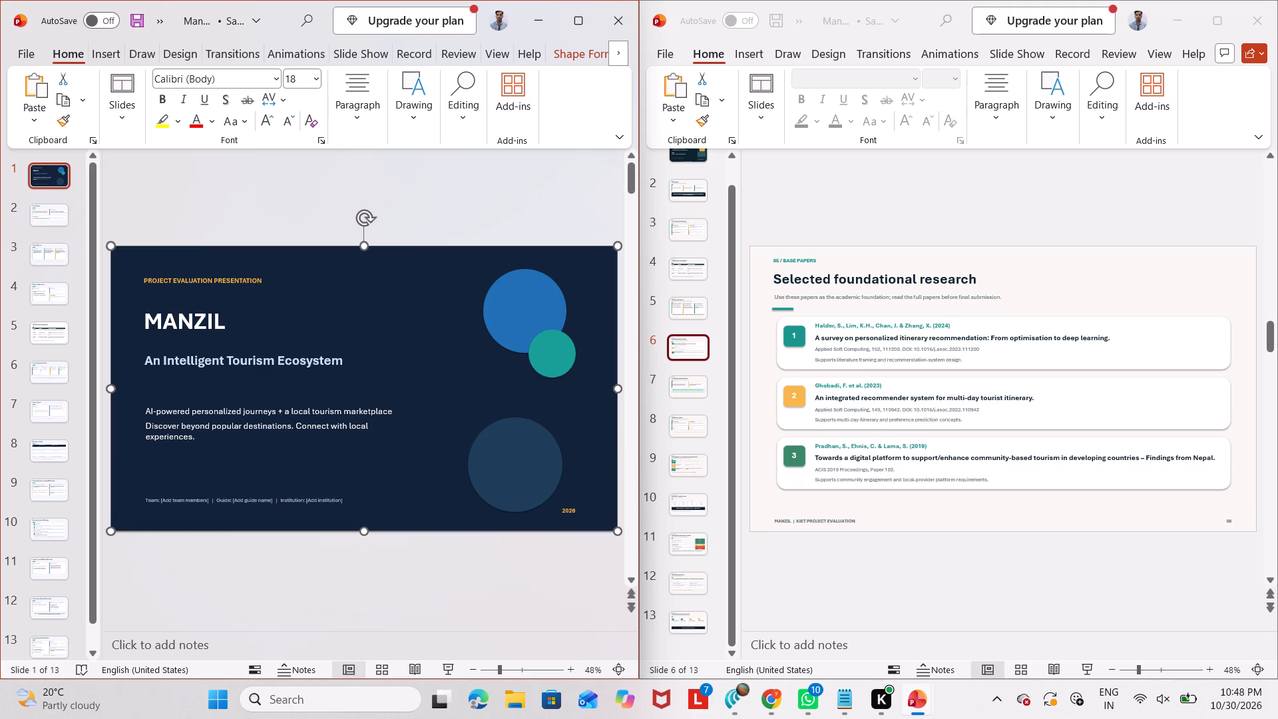
{"action": "scroll", "coordinate": [383, 465], "scroll_direction": "down", "scroll_amount": 2}
{"action": "scroll", "coordinate": [384, 464], "scroll_direction": "up", "scroll_amount": 5}
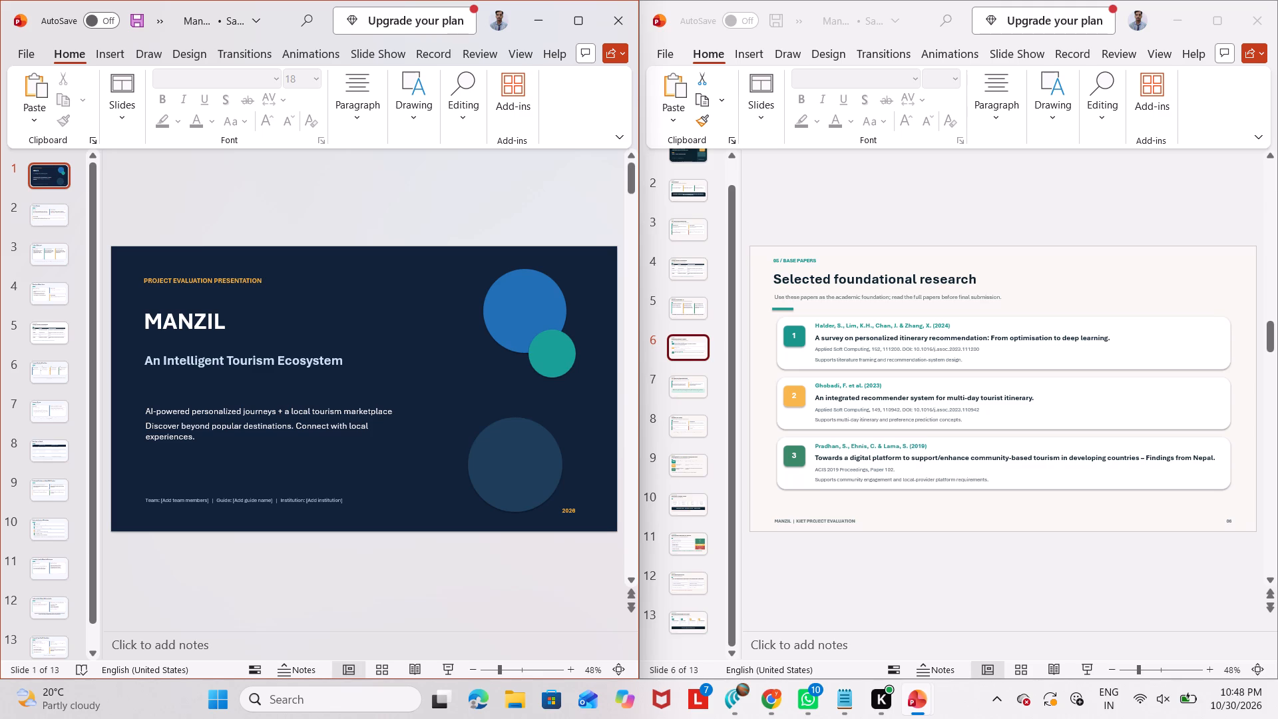
{"action": "scroll", "coordinate": [396, 461], "scroll_direction": "up", "scroll_amount": 7, "text": "ctrl"}
{"action": "scroll", "coordinate": [396, 461], "scroll_direction": "right", "scroll_amount": 6}
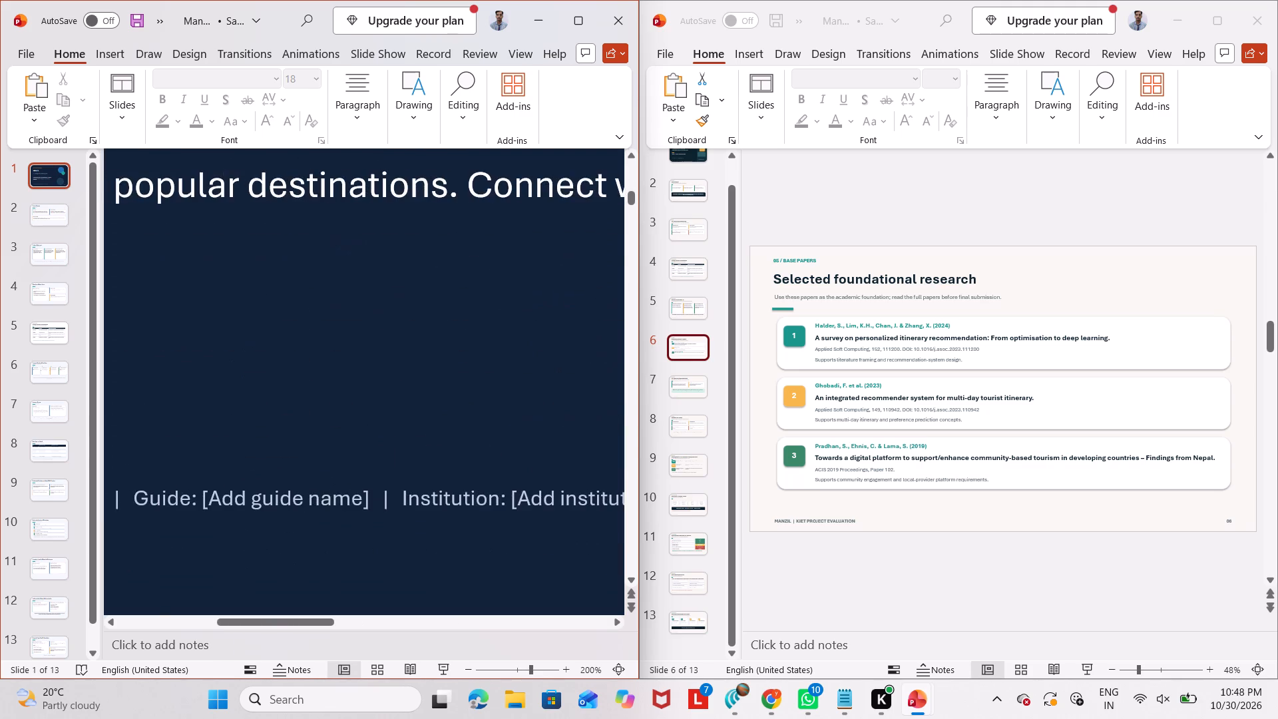
{"action": "scroll", "coordinate": [396, 461], "scroll_direction": "down", "scroll_amount": 1}
{"action": "scroll", "coordinate": [396, 461], "scroll_direction": "down", "scroll_amount": 5, "text": "ctrl"}
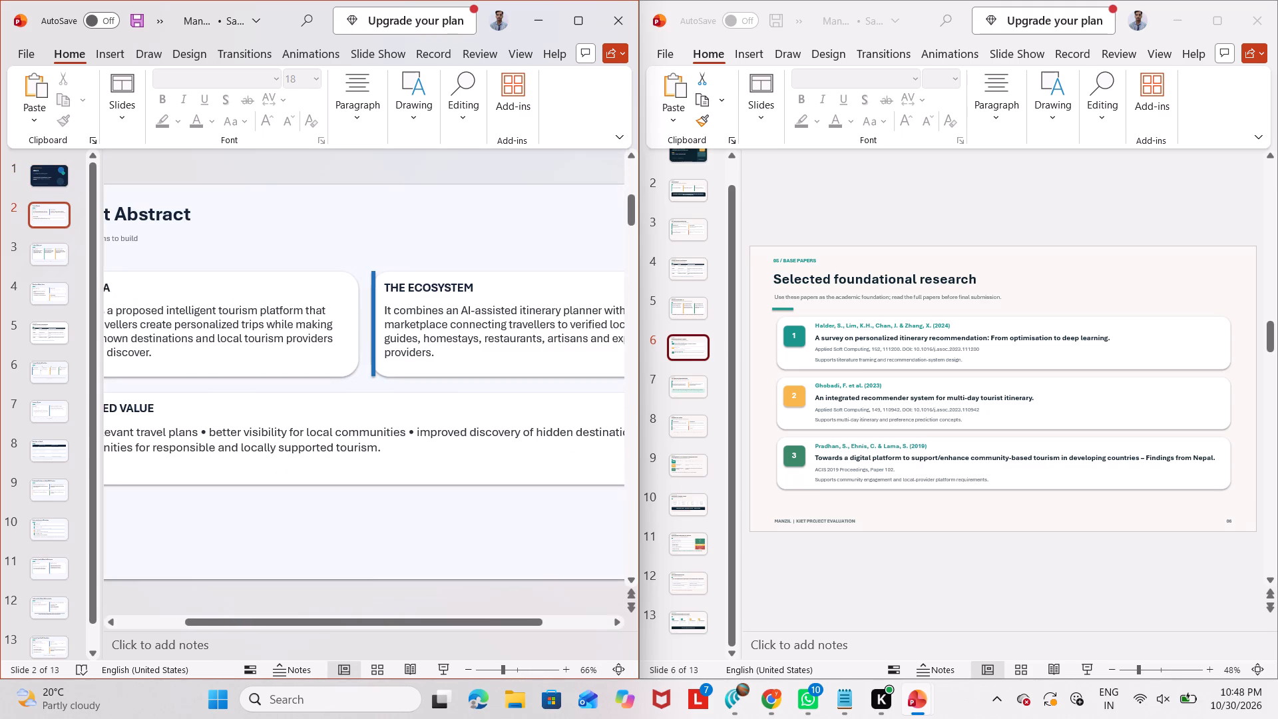
{"action": "scroll", "coordinate": [396, 461], "scroll_direction": "up", "scroll_amount": 8}
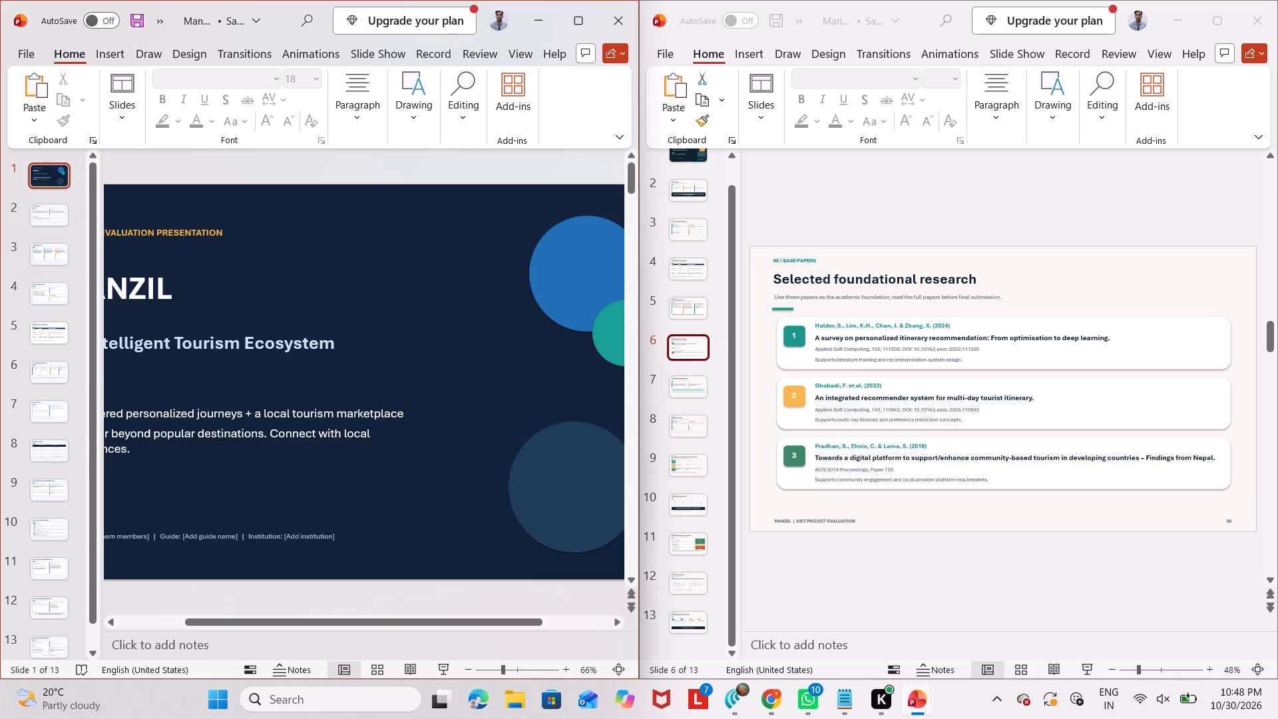
{"action": "scroll", "coordinate": [242, 547], "scroll_direction": "right", "scroll_amount": 1}
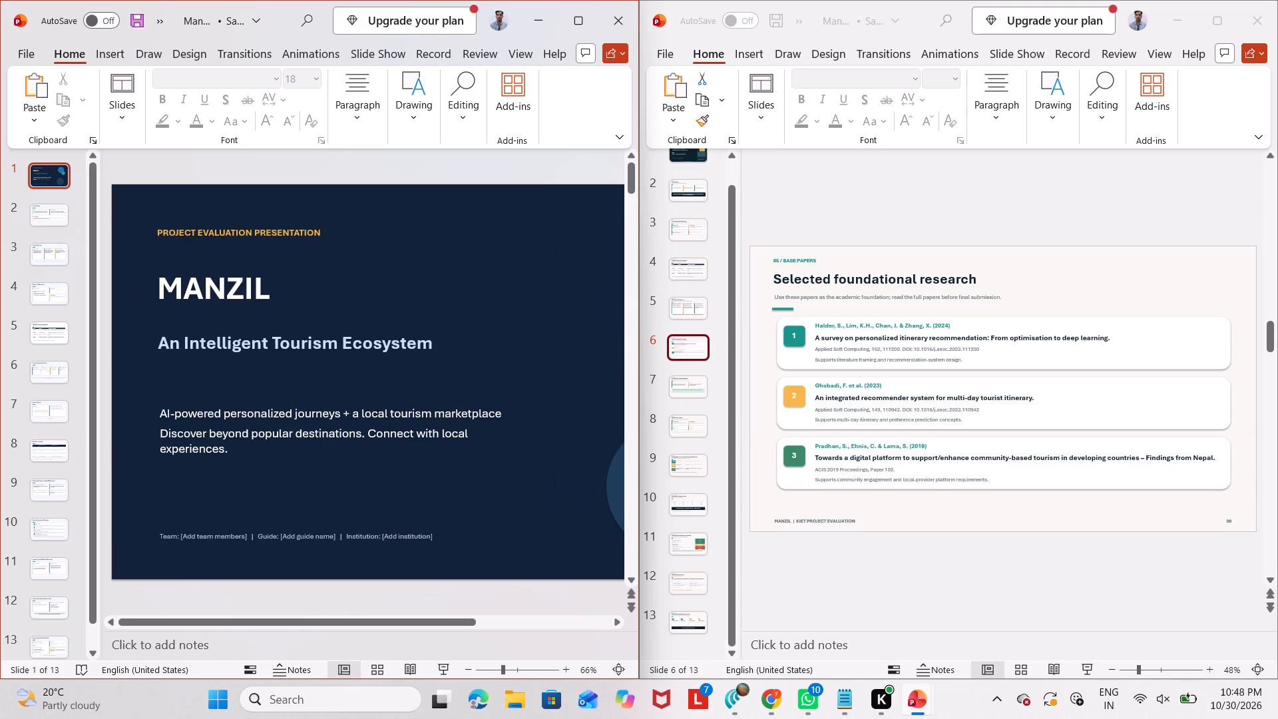
{"action": "scroll", "coordinate": [242, 547], "scroll_direction": "right", "scroll_amount": 1}
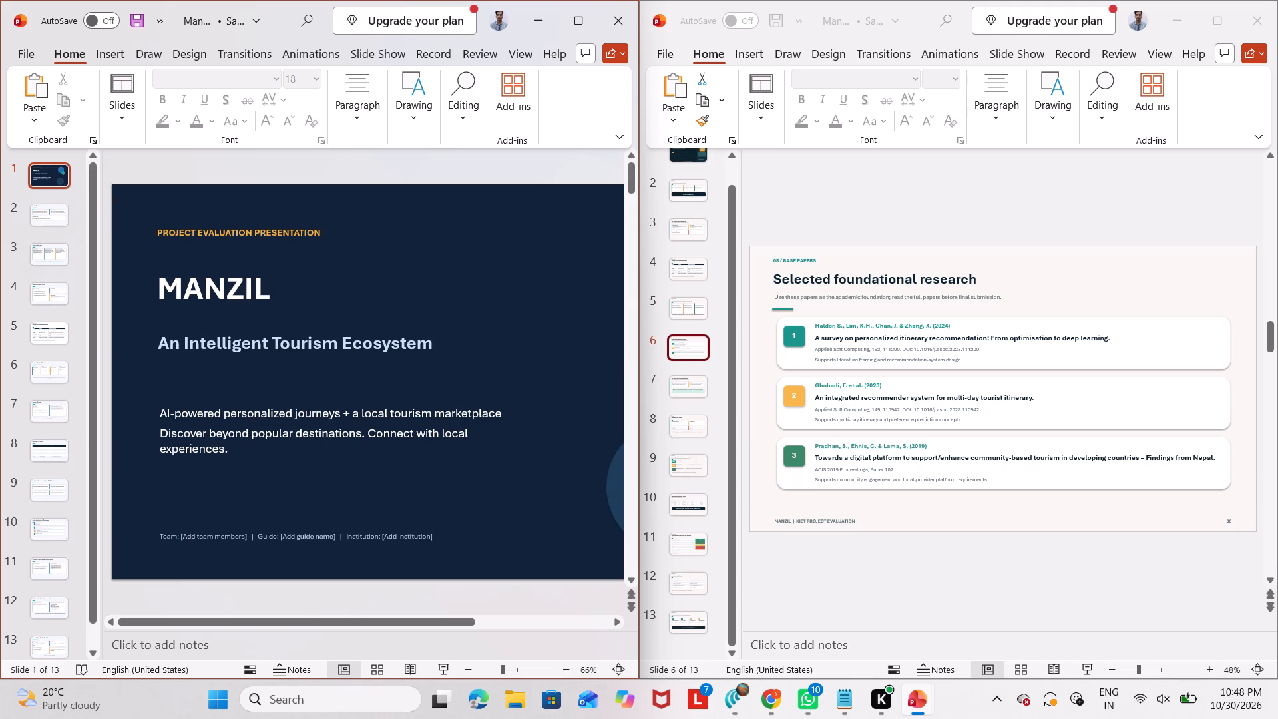
{"action": "left_click", "coordinate": [243, 533]}
{"action": "left_click", "coordinate": [243, 533]}
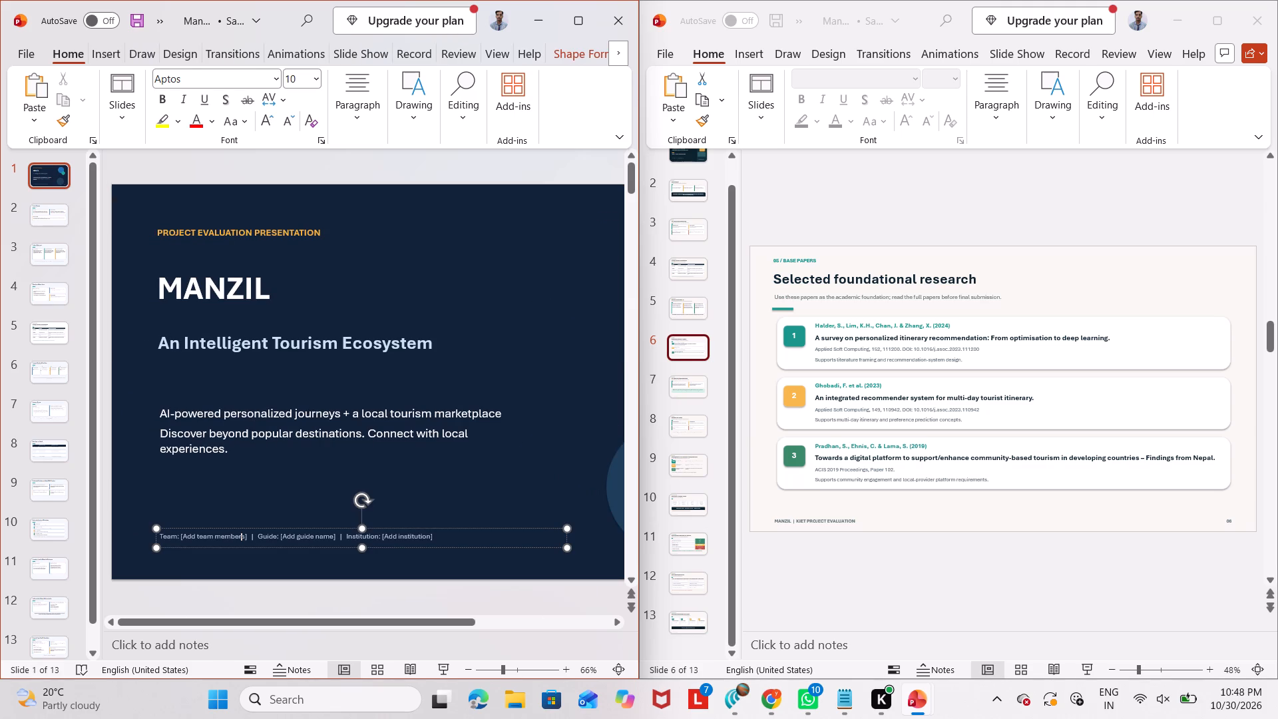
{"action": "key", "text": "Right"}
{"action": "key", "text": "BackSpace"}
{"action": "key", "text": "BackSpace"}
{"action": "key", "text": "BackSpace"}
{"action": "key", "text": "BackSpace"}
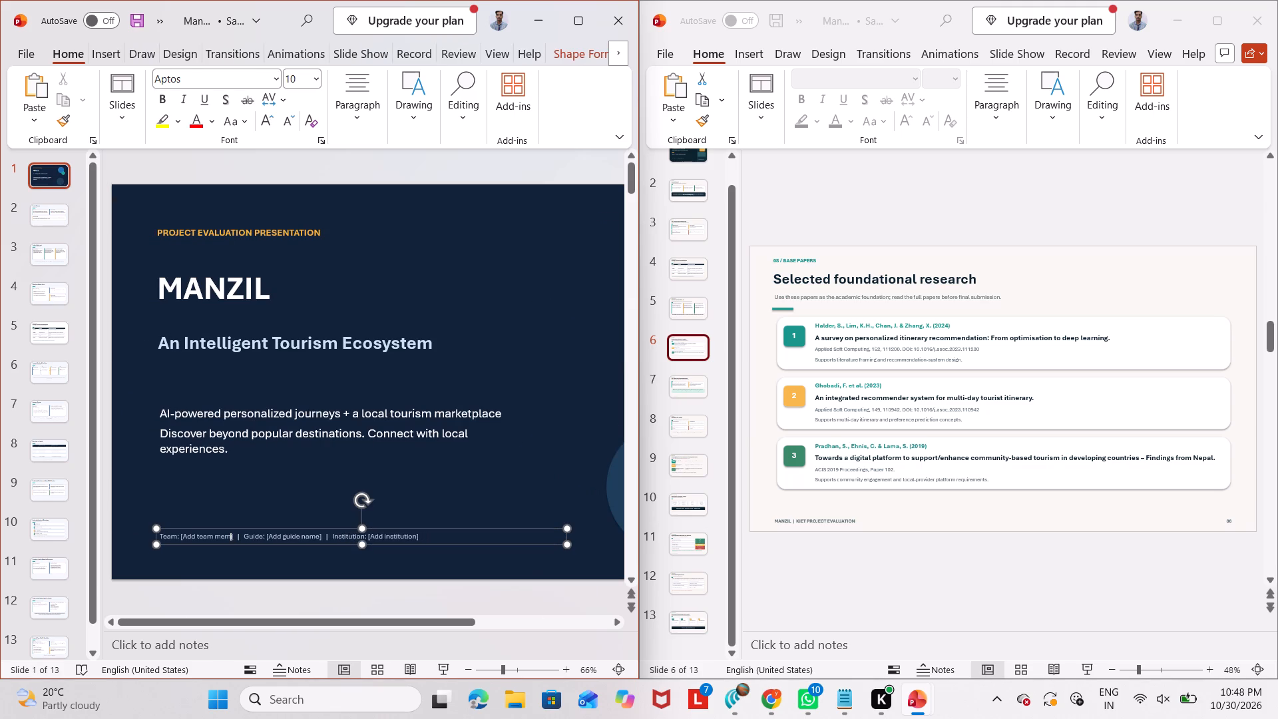
{"action": "key", "text": "BackSpace"}
{"action": "key", "text": "BackSpace"}
{"action": "key", "text": "BackSpace"}
{"action": "key", "text": "BackSpace"}
{"action": "key", "text": "BackSpace"}
{"action": "key", "text": "BackSpace"}
{"action": "key", "text": "BackSpace"}
{"action": "key", "text": "BackSpace"}
{"action": "key", "text": "BackSpace"}
{"action": "key", "text": "BackSpace"}
{"action": "key", "text": "BackSpace"}
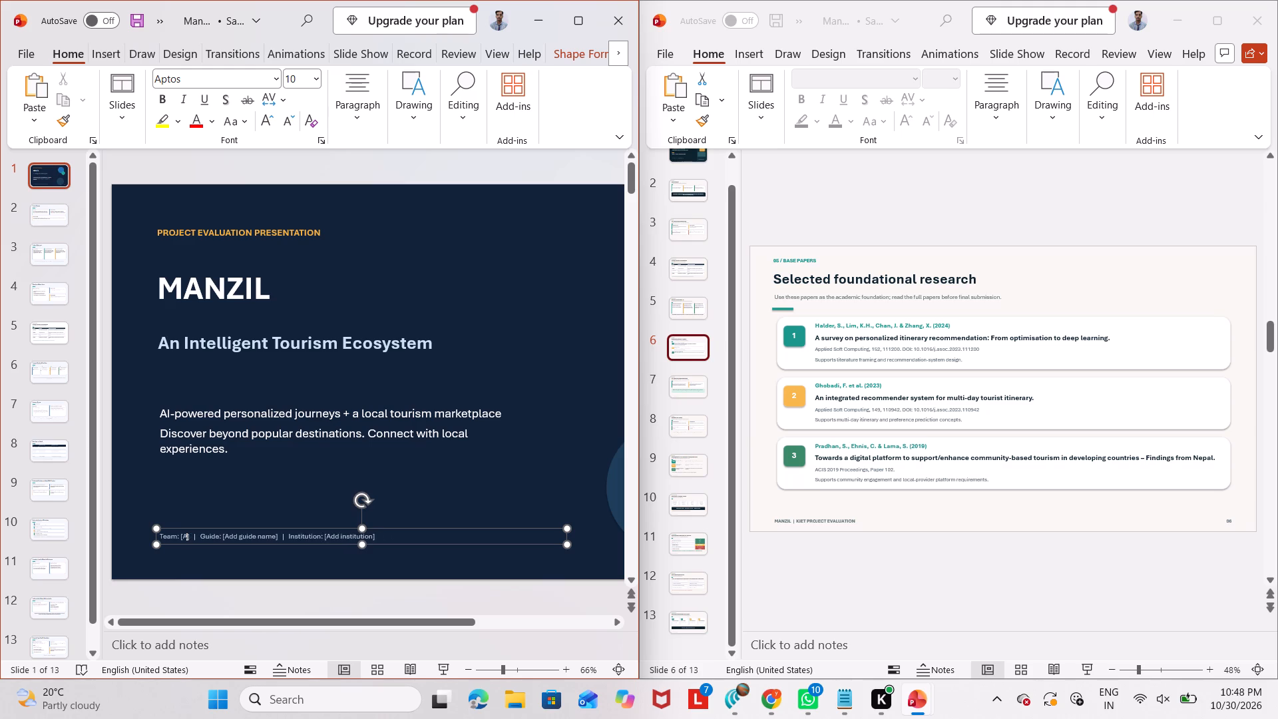
{"action": "key", "text": "BackSpace"}
{"action": "key", "text": "Right"}
{"action": "key", "text": "BackSpace"}
{"action": "key", "text": "BackSpace"}
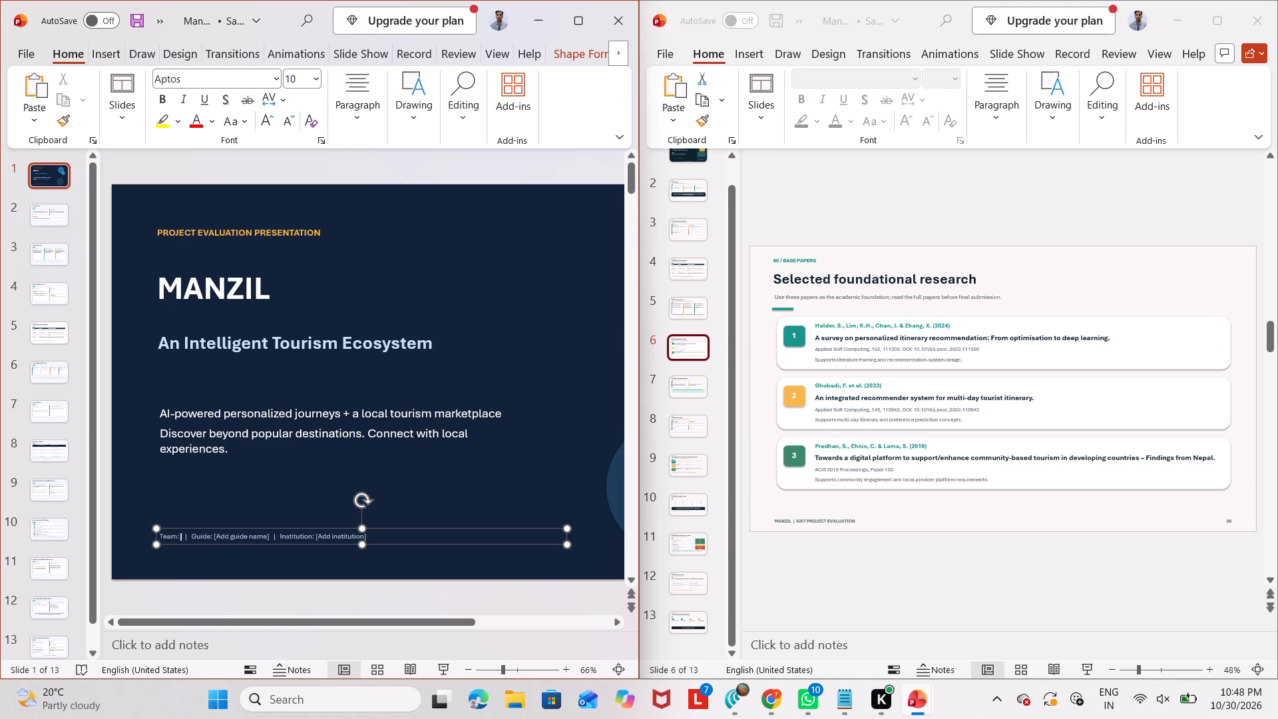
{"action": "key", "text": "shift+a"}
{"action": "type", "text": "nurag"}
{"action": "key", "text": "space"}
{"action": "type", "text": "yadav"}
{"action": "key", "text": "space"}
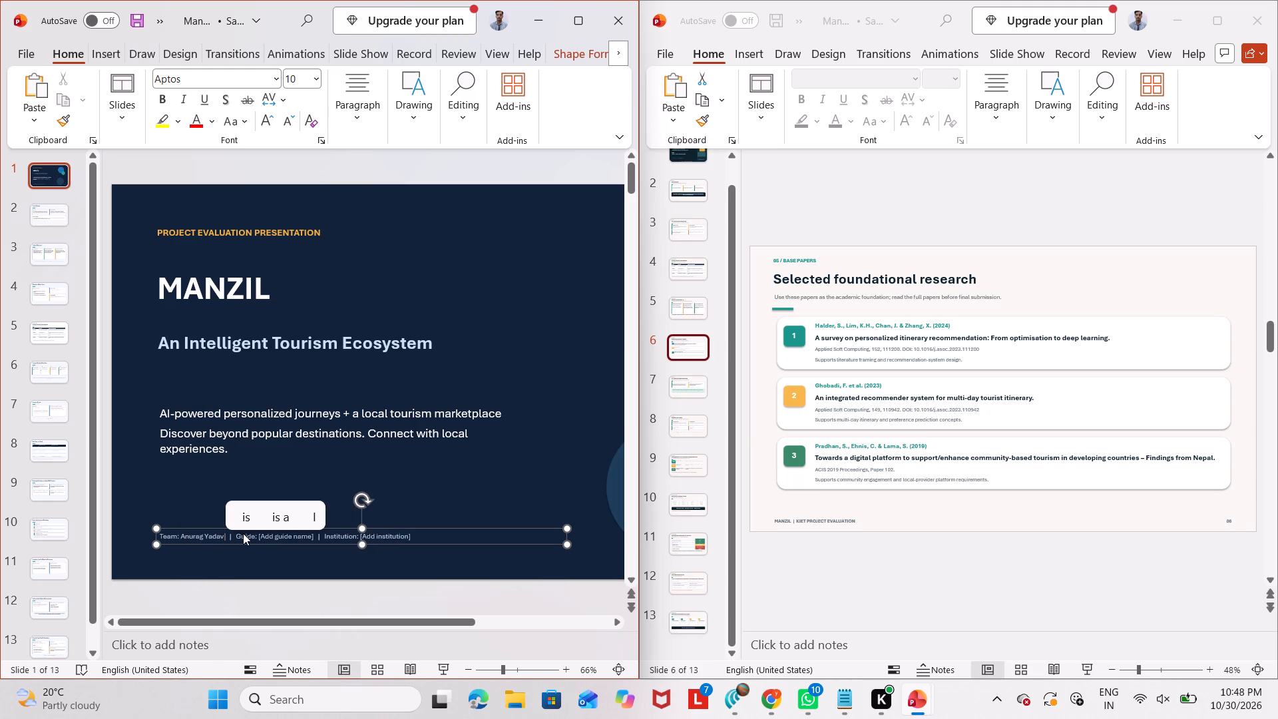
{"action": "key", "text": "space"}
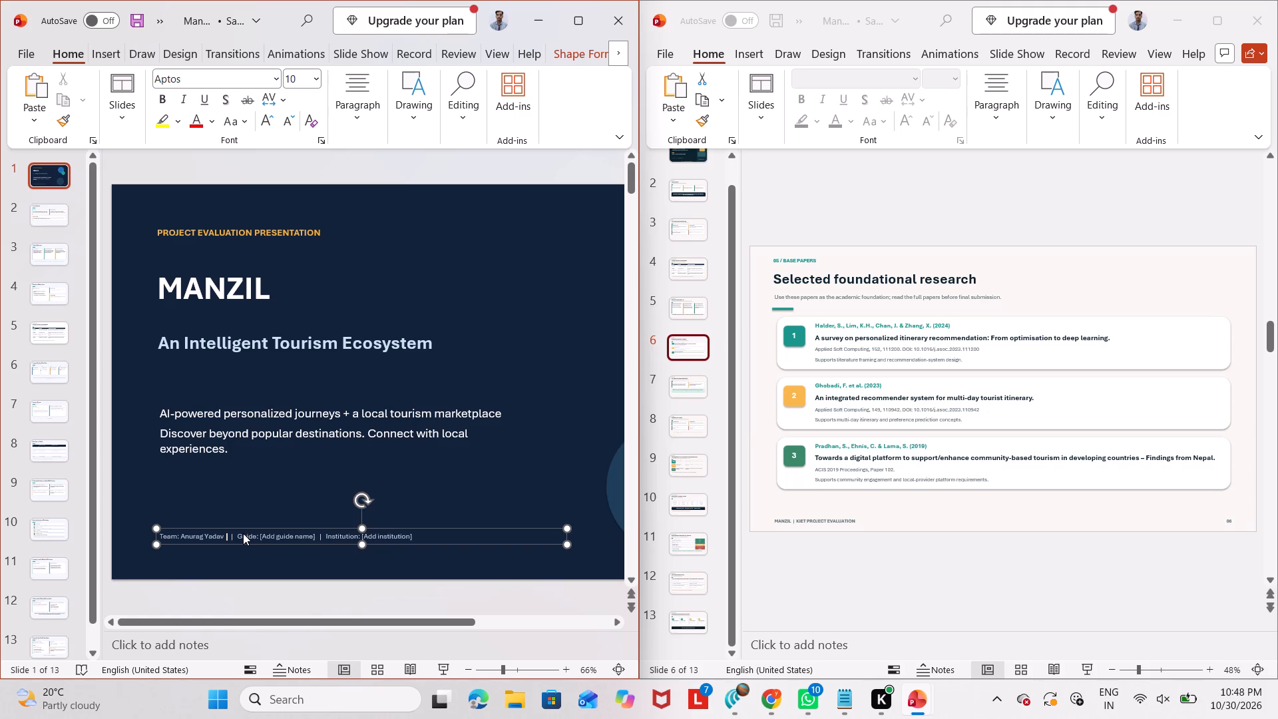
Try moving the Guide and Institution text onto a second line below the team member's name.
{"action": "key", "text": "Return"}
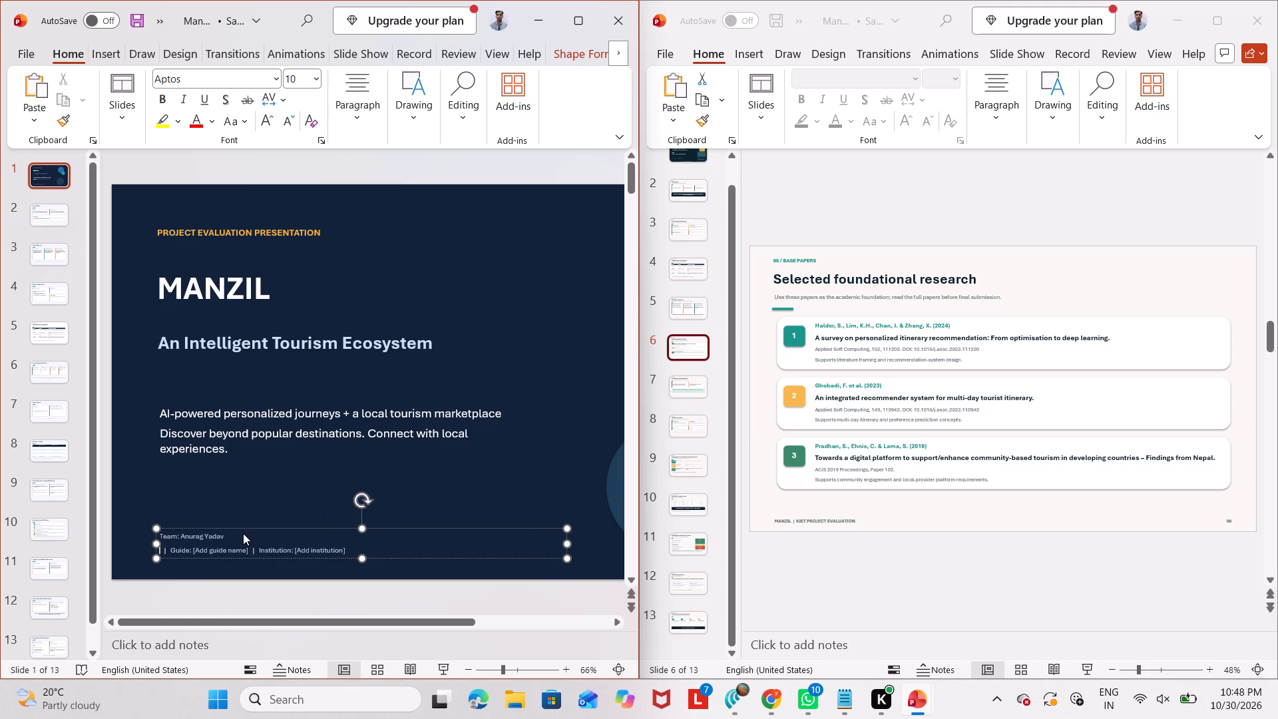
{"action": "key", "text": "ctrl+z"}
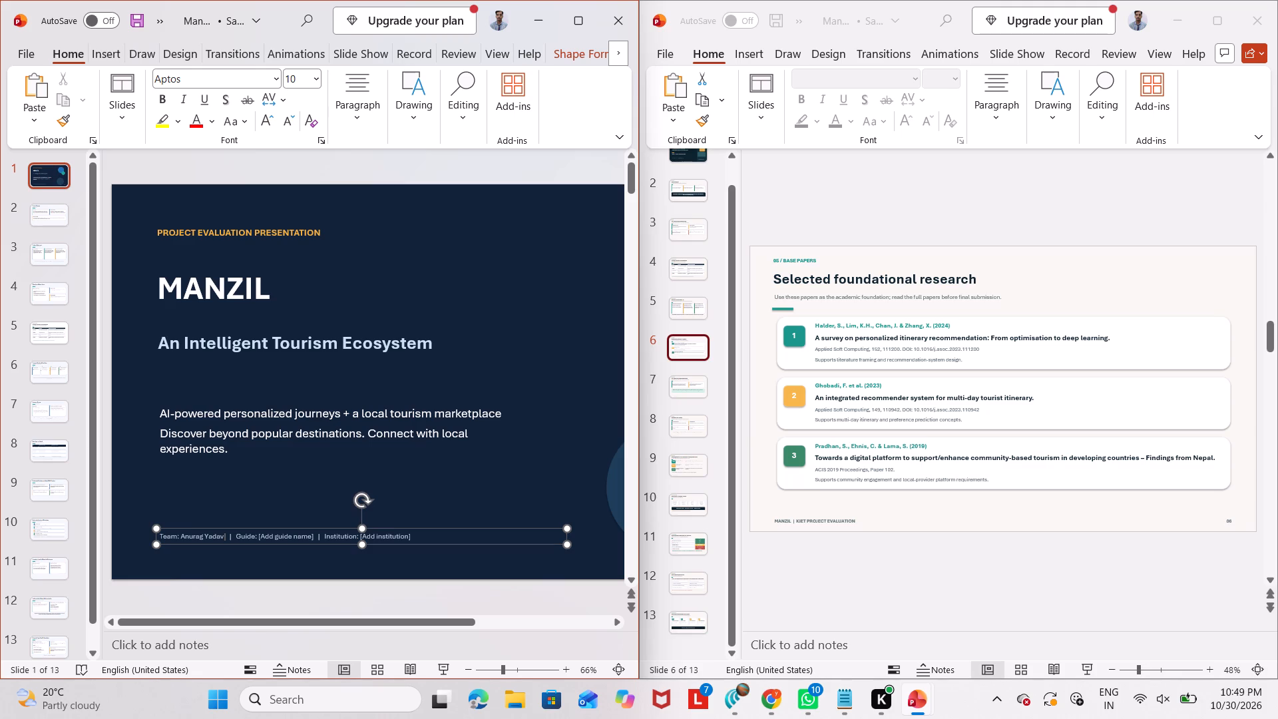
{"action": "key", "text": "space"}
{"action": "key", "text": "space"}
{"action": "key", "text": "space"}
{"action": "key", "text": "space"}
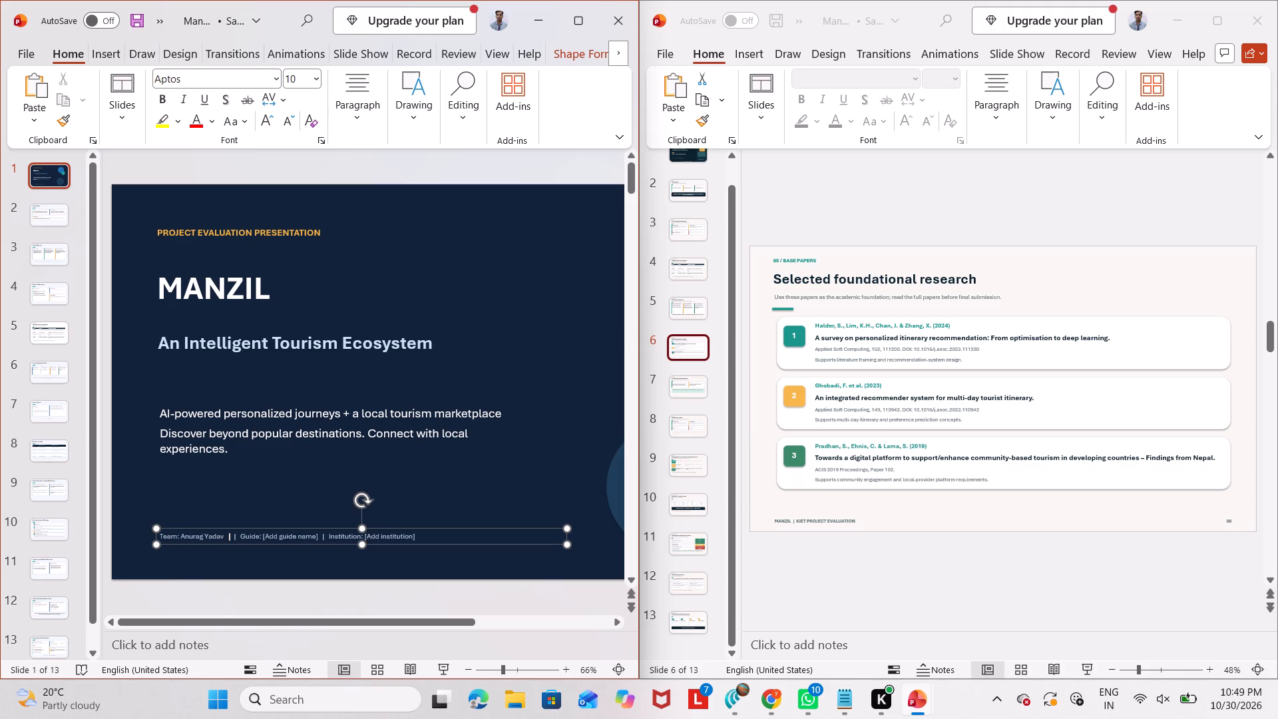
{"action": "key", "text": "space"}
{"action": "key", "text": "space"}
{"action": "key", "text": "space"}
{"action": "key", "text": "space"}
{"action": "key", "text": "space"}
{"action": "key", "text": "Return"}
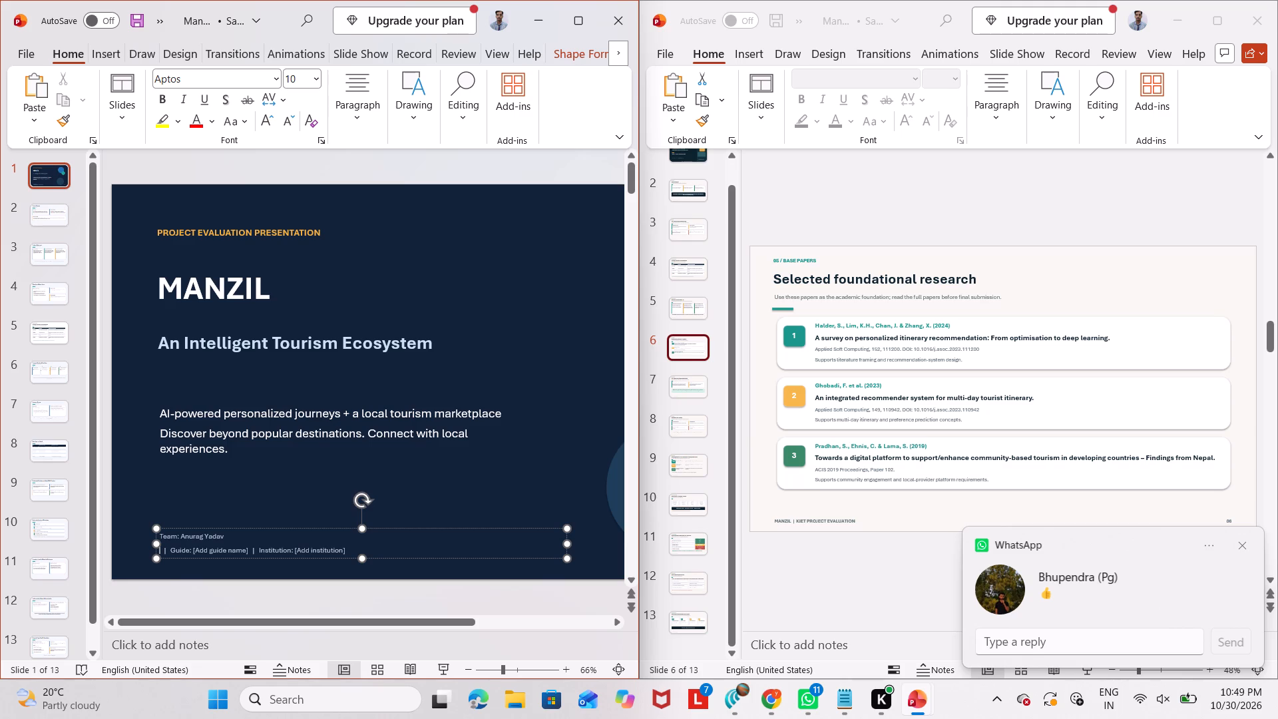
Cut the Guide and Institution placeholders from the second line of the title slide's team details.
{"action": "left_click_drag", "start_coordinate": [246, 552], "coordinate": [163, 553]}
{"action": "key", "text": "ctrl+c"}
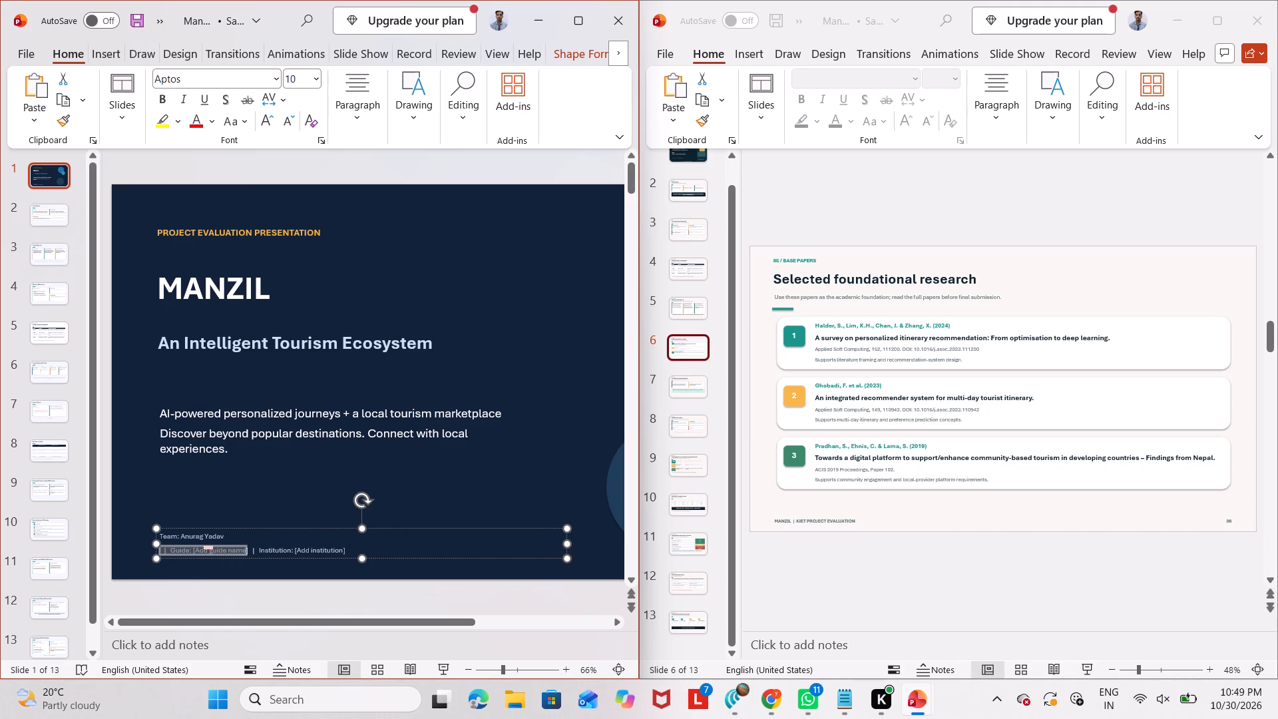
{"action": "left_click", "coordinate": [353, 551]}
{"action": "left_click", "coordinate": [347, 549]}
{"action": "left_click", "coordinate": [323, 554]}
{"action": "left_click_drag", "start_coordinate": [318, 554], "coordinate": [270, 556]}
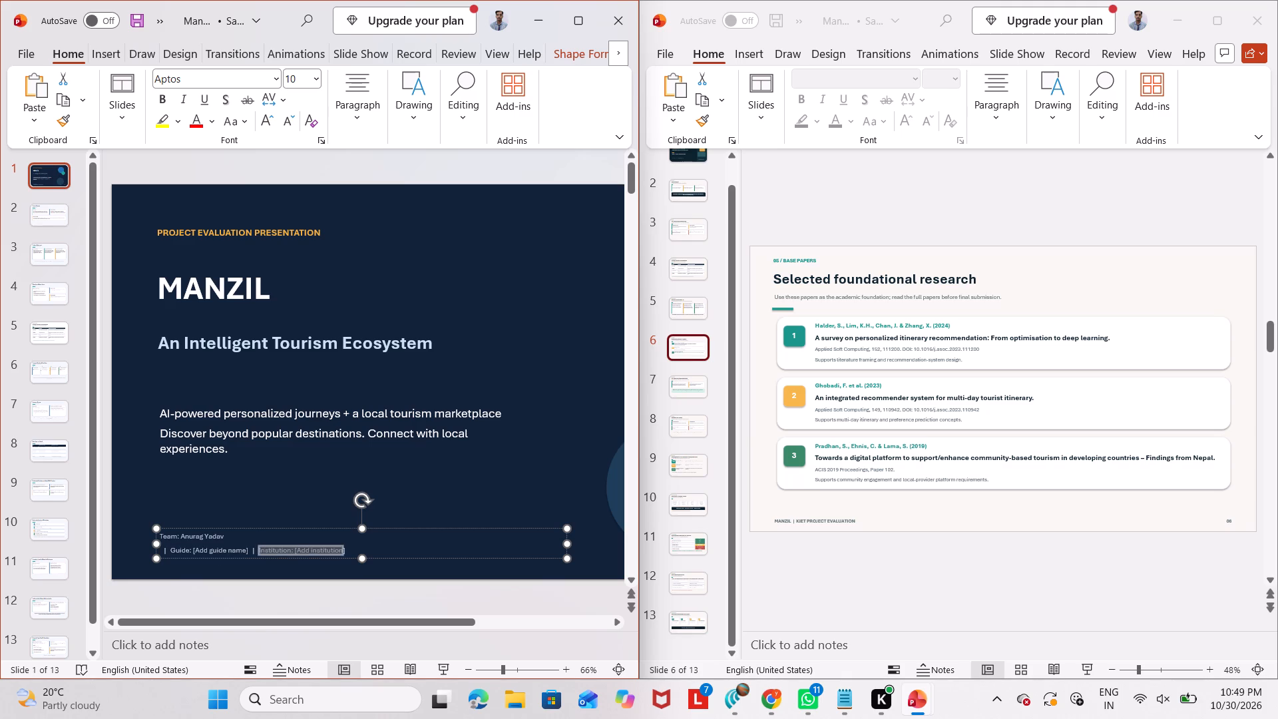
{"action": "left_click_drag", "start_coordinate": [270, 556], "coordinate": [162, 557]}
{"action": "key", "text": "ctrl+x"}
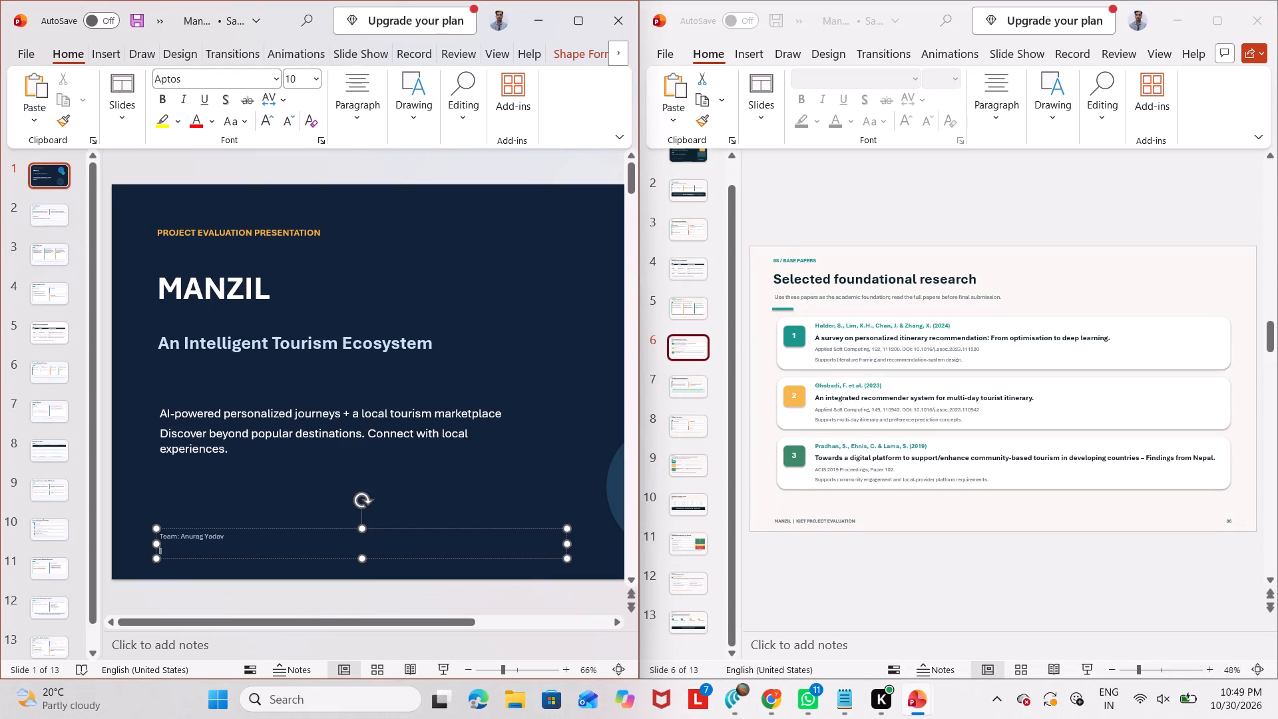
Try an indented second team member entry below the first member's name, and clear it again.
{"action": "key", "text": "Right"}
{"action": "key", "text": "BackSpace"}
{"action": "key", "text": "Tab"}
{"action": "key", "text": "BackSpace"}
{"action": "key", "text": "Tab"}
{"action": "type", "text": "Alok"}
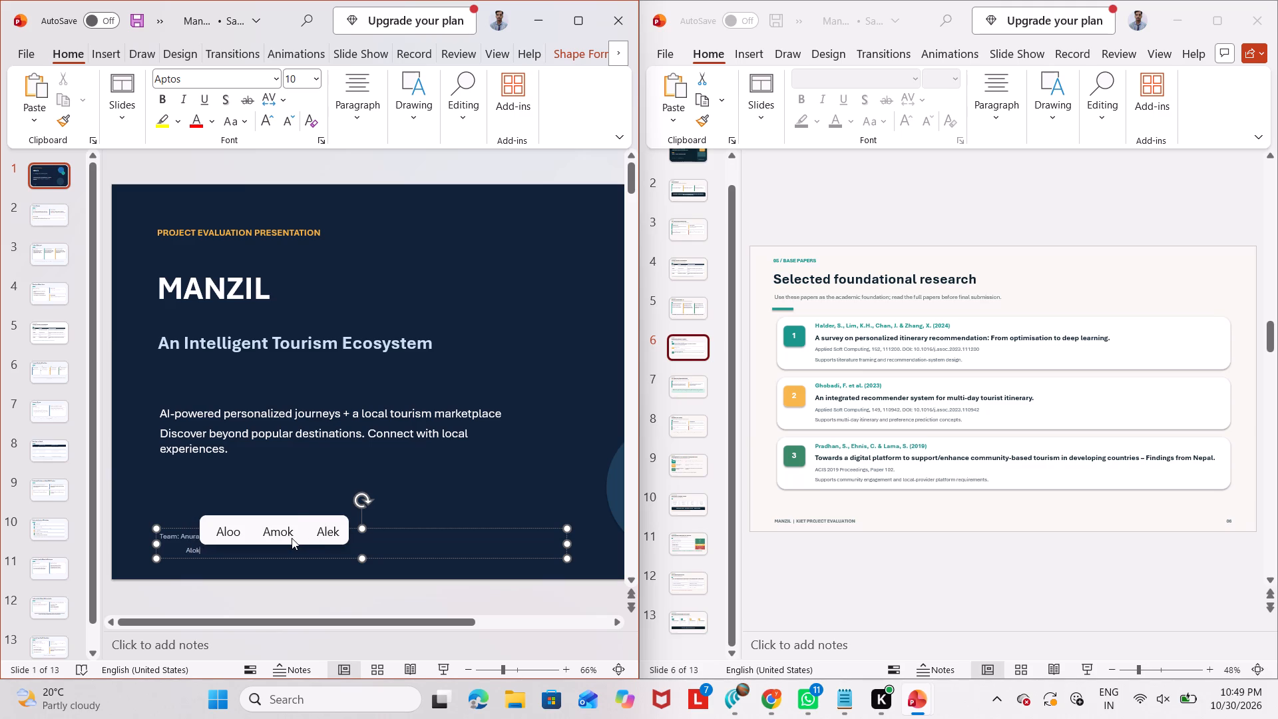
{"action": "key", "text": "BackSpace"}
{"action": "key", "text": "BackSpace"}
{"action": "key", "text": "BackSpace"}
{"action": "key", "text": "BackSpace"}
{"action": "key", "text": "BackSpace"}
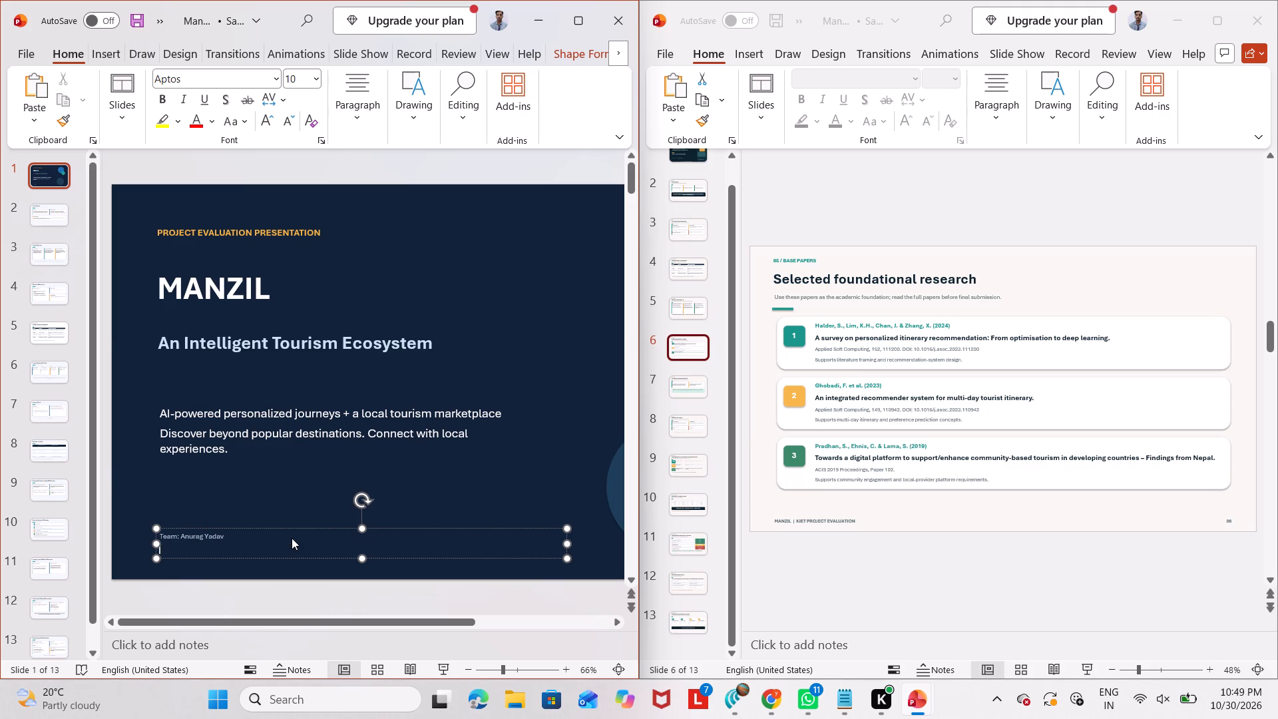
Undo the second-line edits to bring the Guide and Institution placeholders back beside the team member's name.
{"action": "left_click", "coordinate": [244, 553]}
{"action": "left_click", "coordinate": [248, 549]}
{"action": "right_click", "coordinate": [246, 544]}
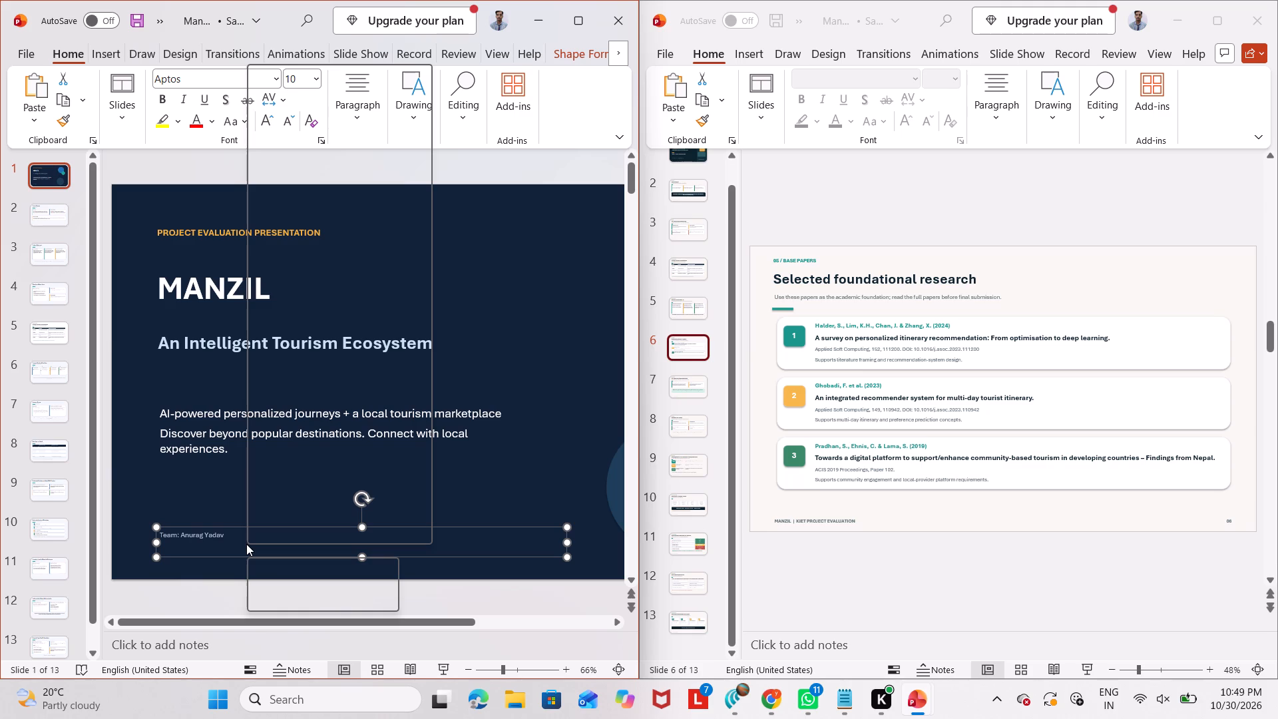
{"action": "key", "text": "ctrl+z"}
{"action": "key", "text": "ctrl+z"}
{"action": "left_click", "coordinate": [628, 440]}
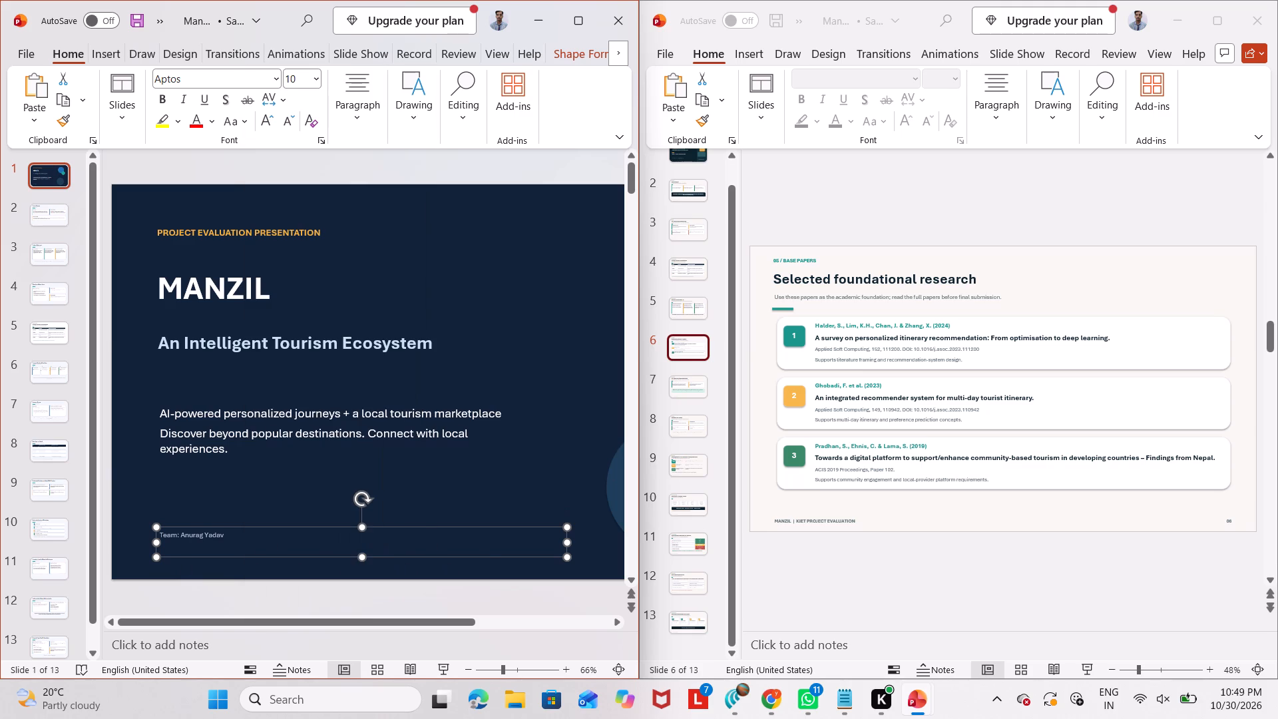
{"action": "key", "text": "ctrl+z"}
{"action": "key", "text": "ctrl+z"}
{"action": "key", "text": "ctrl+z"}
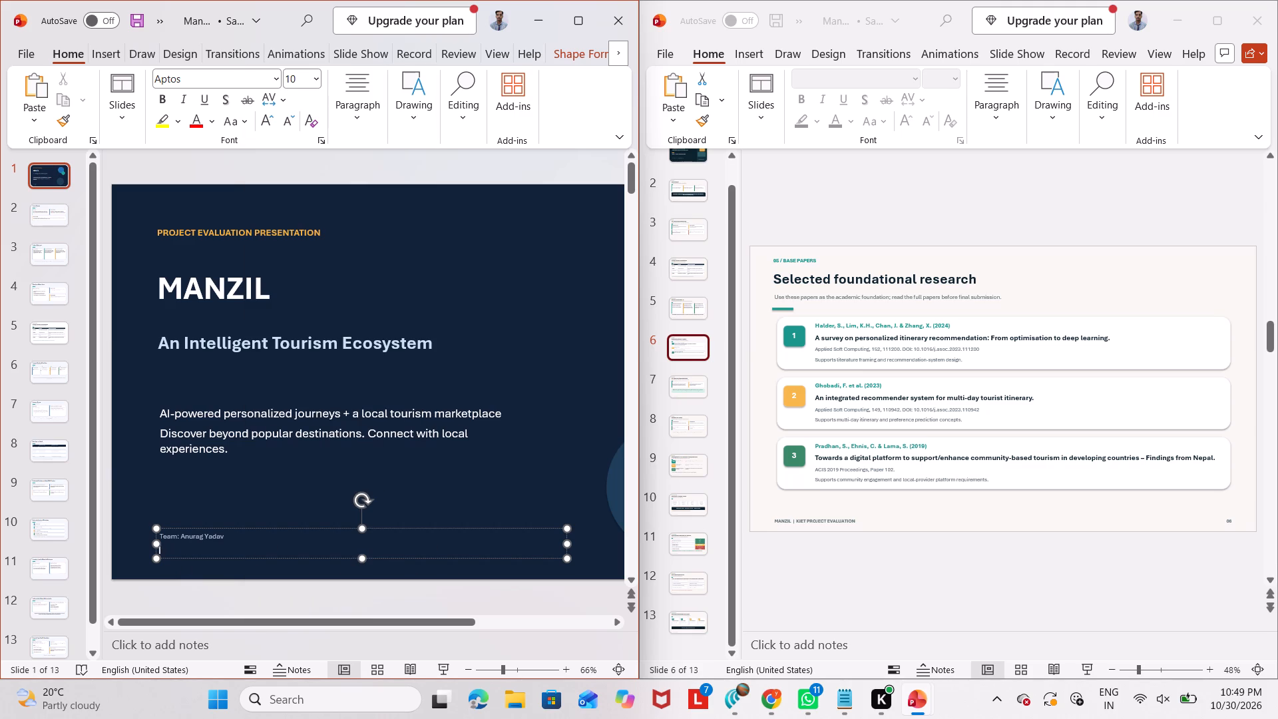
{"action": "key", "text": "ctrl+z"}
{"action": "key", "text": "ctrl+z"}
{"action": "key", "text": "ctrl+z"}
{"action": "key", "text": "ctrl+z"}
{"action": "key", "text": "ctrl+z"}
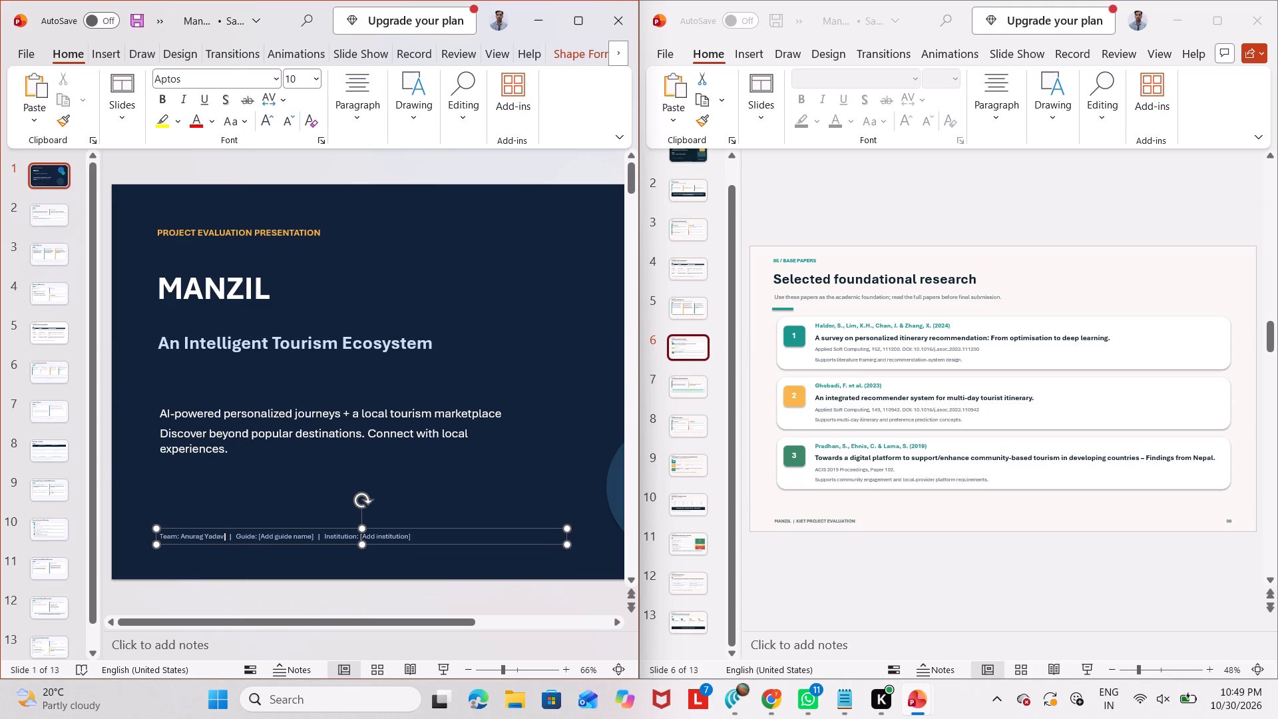
Review the slides from Project Abstract through Proposed Solution & Workflow, examining the Existing solutions slide for leftover text.
{"action": "double_click", "coordinate": [493, 497]}
{"action": "scroll", "coordinate": [462, 509], "scroll_direction": "down", "scroll_amount": 1}
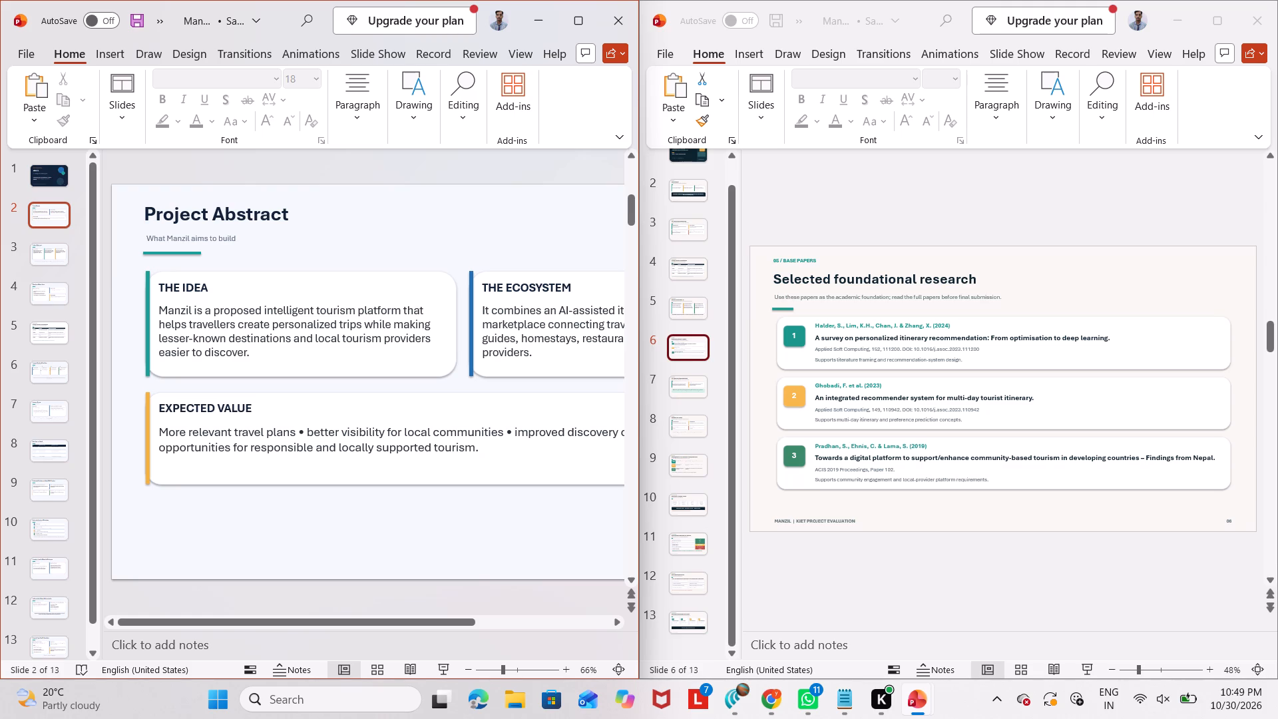
{"action": "scroll", "coordinate": [248, 476], "scroll_direction": "down", "scroll_amount": 1}
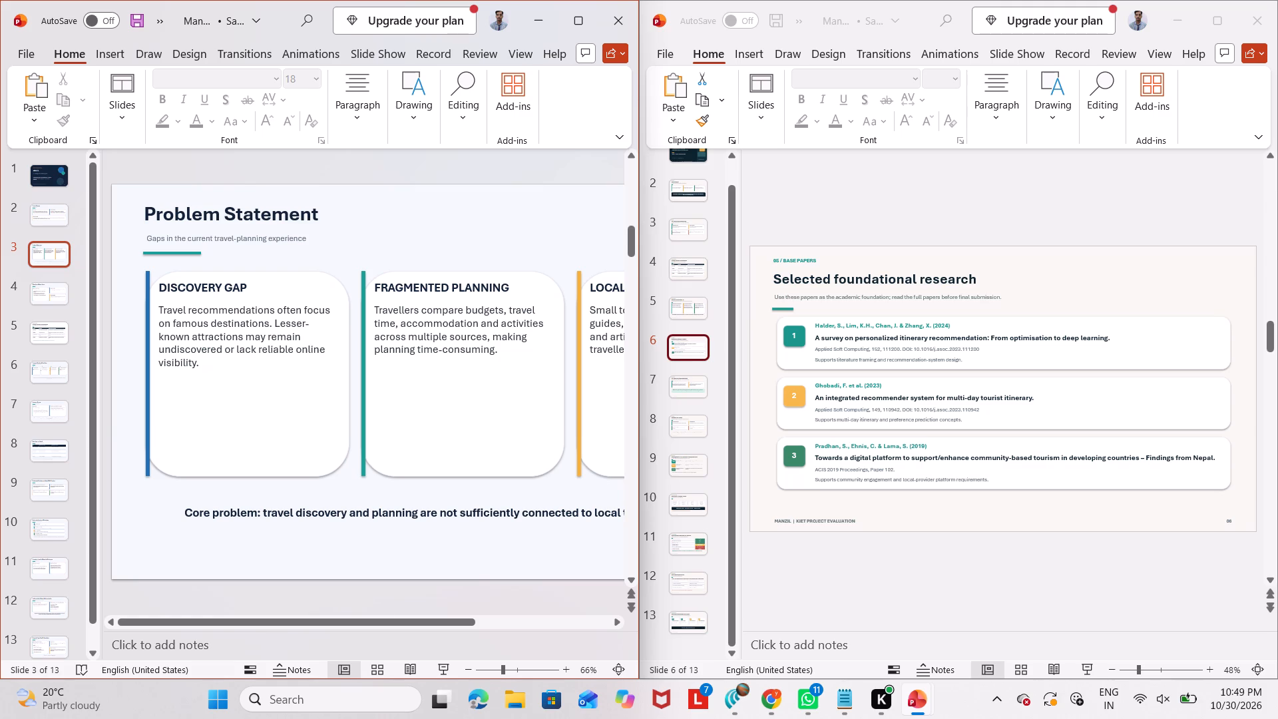
{"action": "left_click_drag", "start_coordinate": [448, 617], "coordinate": [531, 611]}
{"action": "left_click_drag", "start_coordinate": [540, 610], "coordinate": [562, 608]}
{"action": "double_click", "coordinate": [562, 608]}
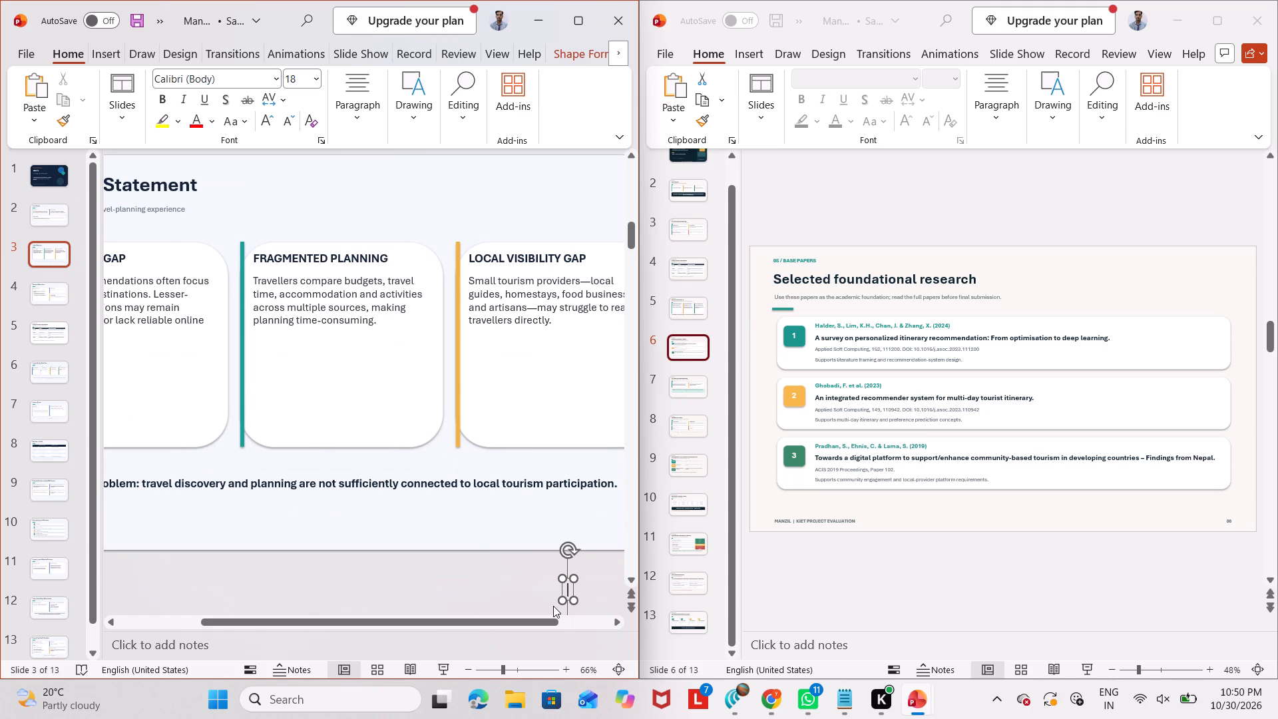
{"action": "left_click_drag", "start_coordinate": [491, 615], "coordinate": [365, 640]}
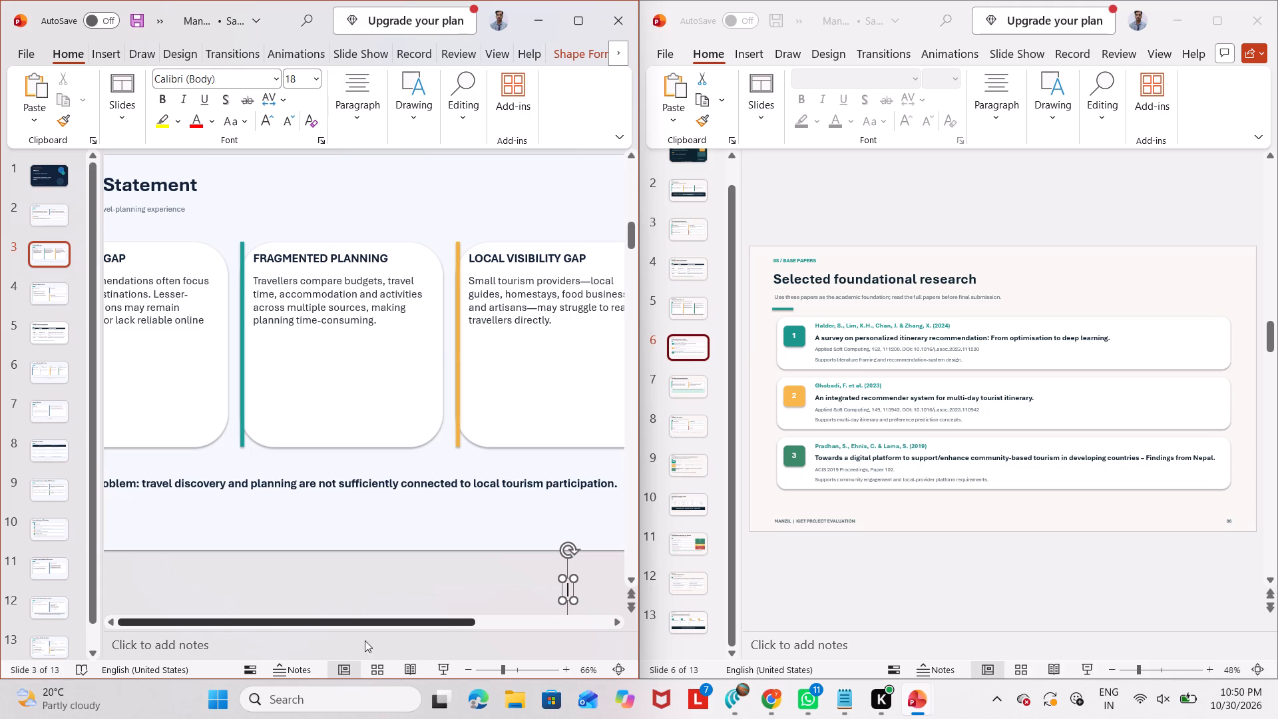
{"action": "left_click_drag", "start_coordinate": [365, 640], "coordinate": [230, 634]}
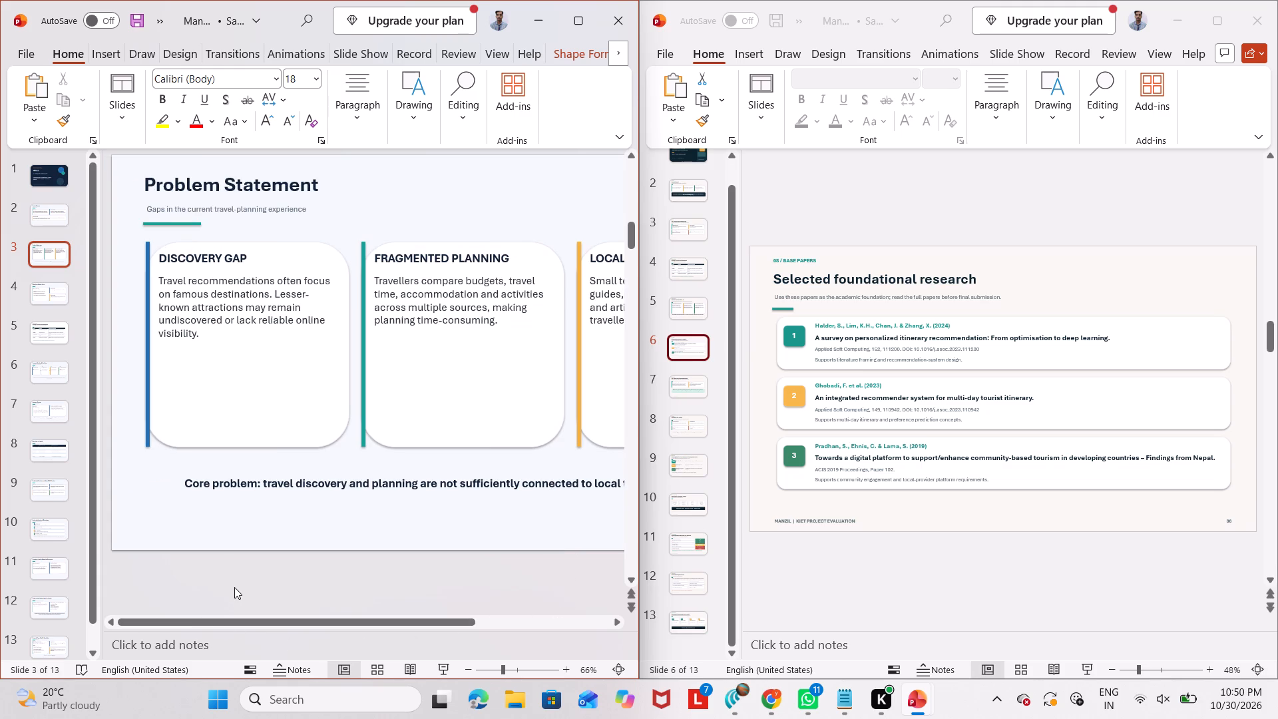
{"action": "scroll", "coordinate": [234, 587], "scroll_direction": "down", "scroll_amount": 1}
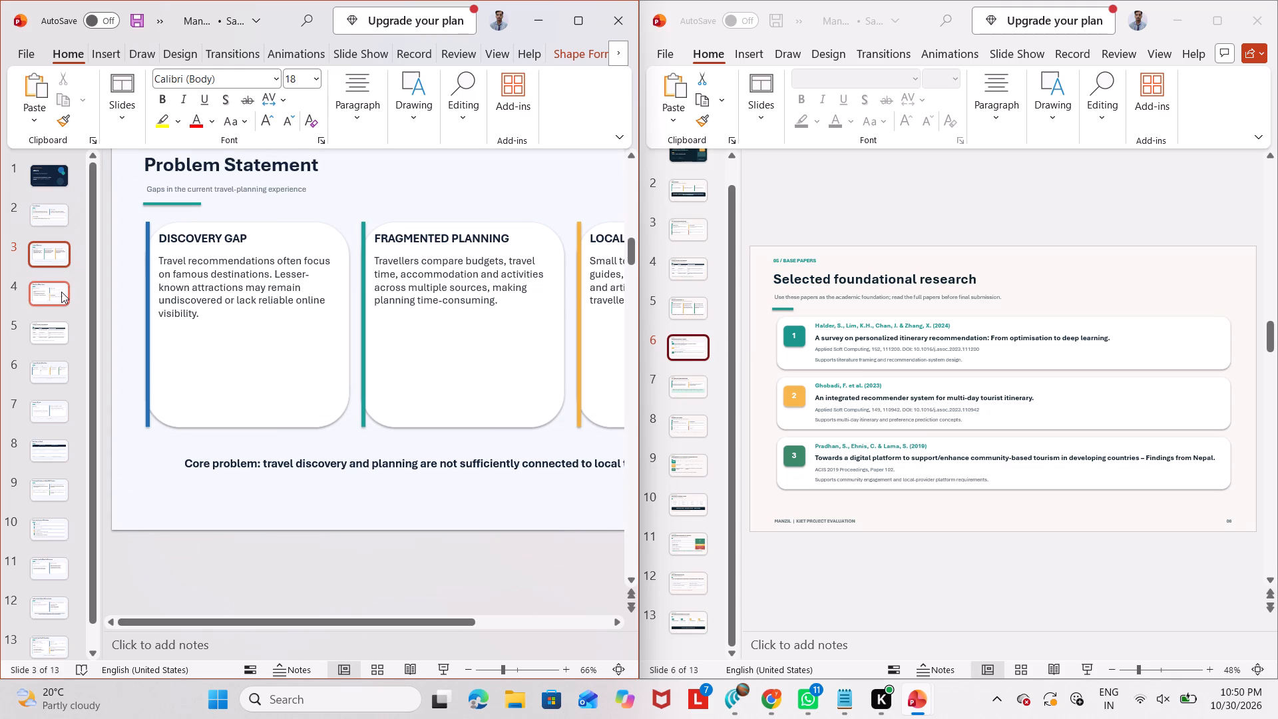
{"action": "left_click", "coordinate": [61, 292]}
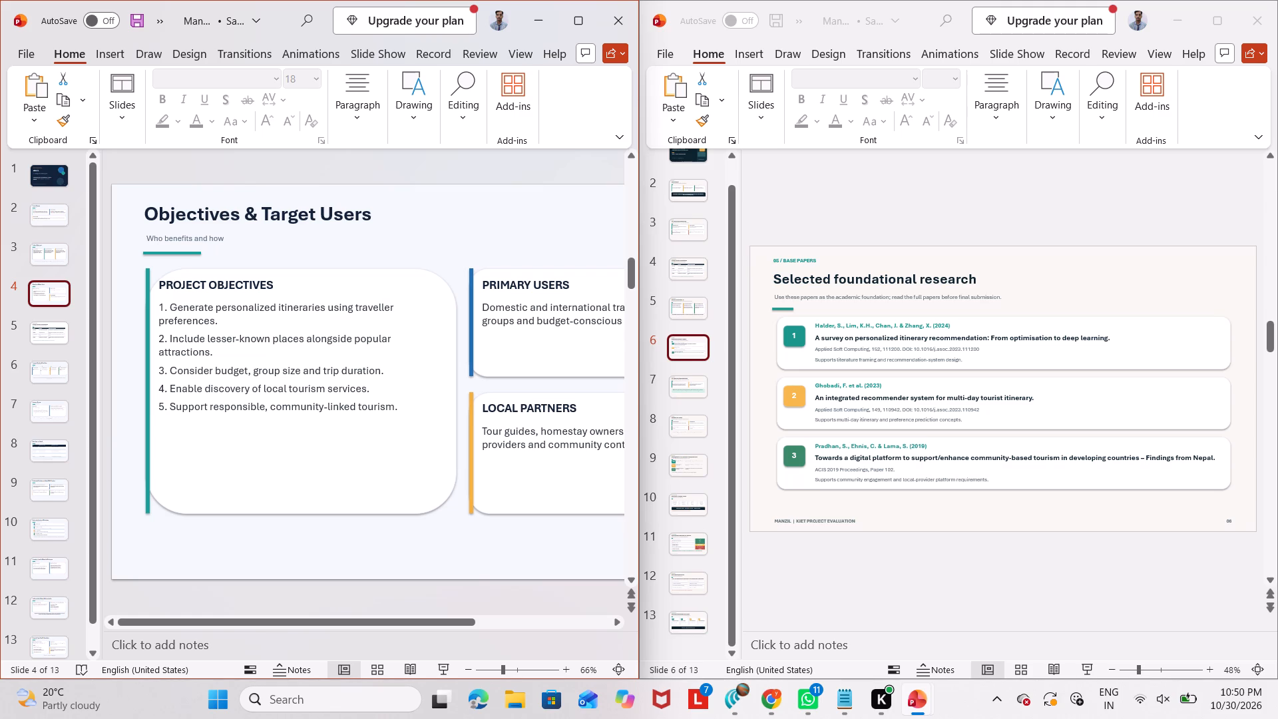
{"action": "scroll", "coordinate": [213, 267], "scroll_direction": "down", "scroll_amount": 1}
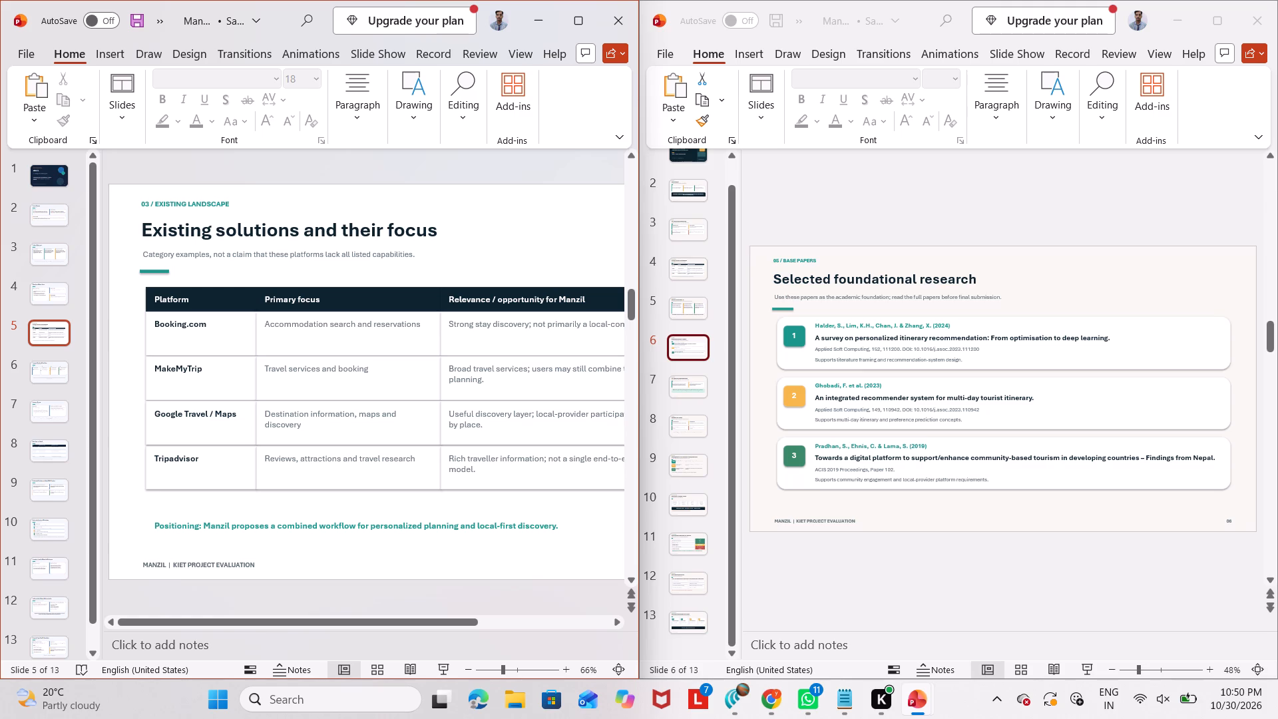
{"action": "scroll", "coordinate": [283, 336], "scroll_direction": "down", "scroll_amount": 1}
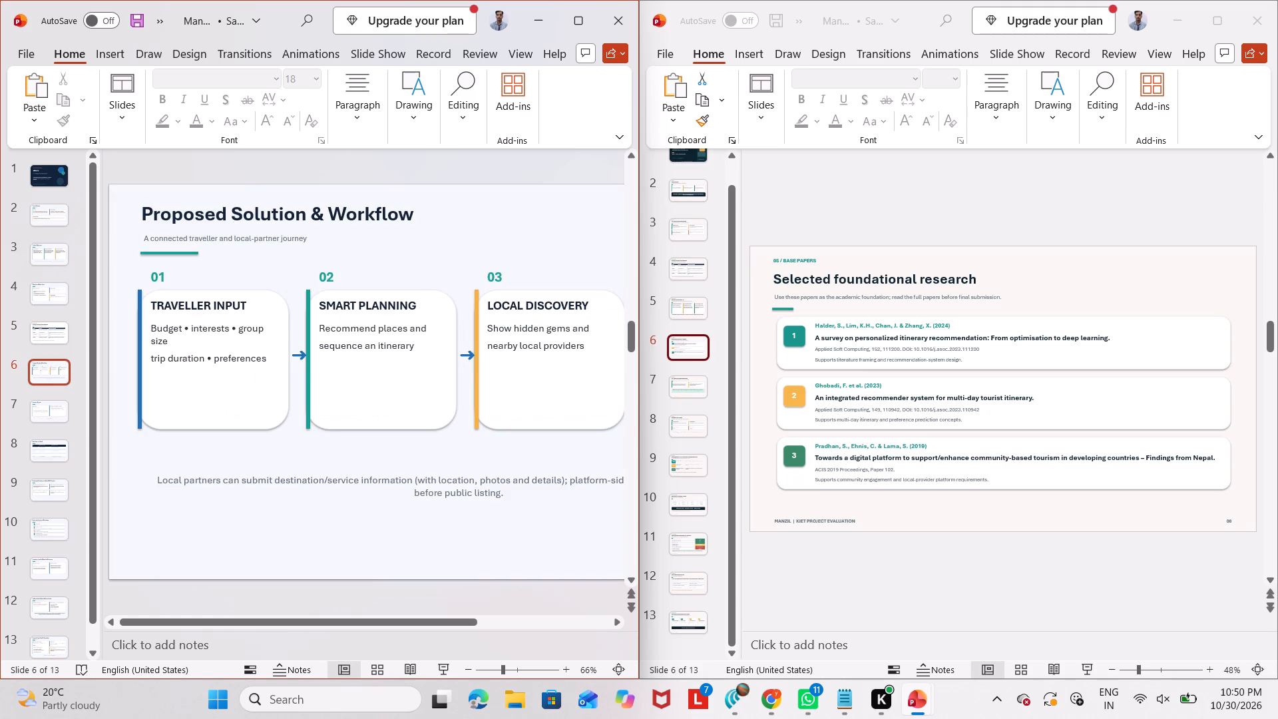
{"action": "scroll", "coordinate": [283, 336], "scroll_direction": "up", "scroll_amount": 1}
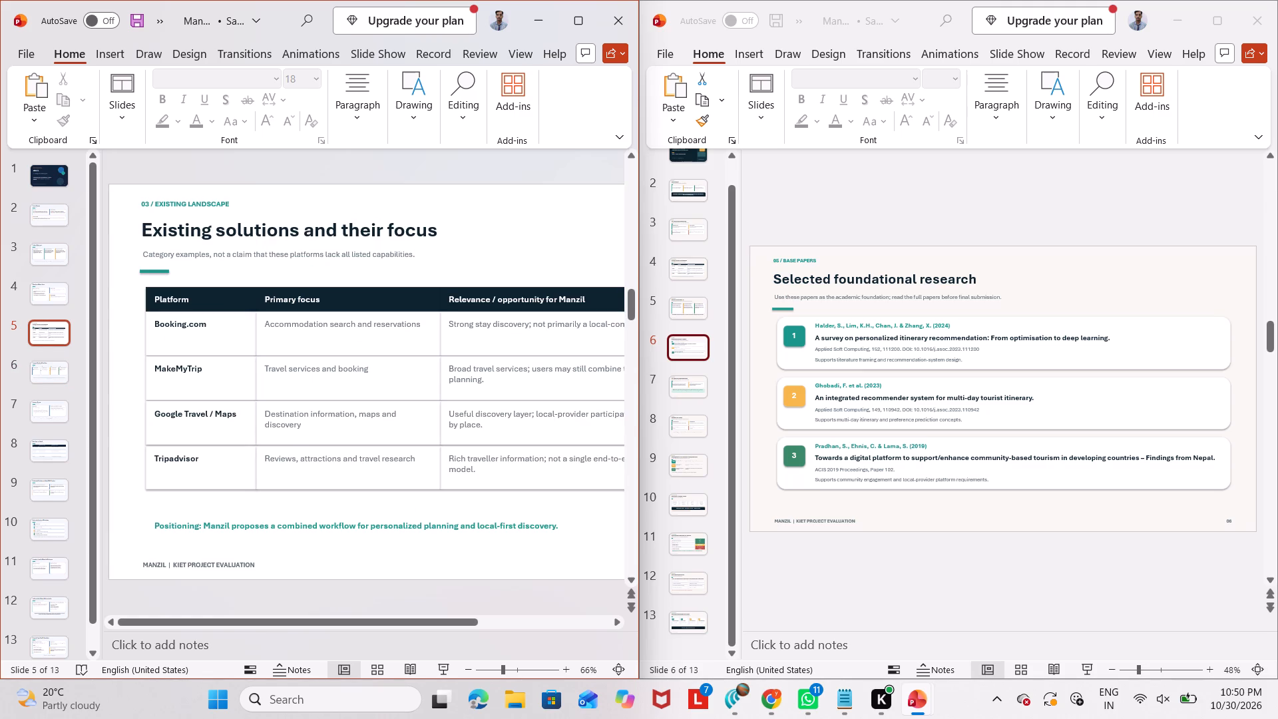
{"action": "right_click", "coordinate": [367, 517]}
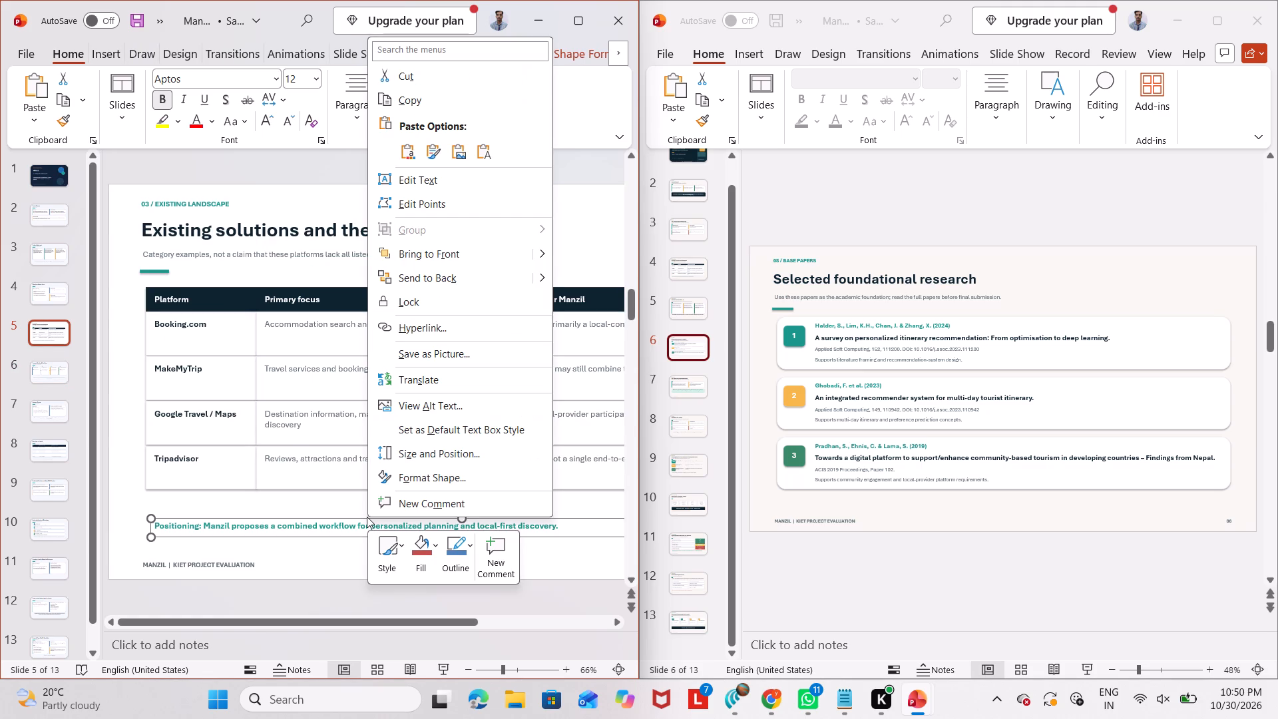
{"action": "double_click", "coordinate": [341, 549]}
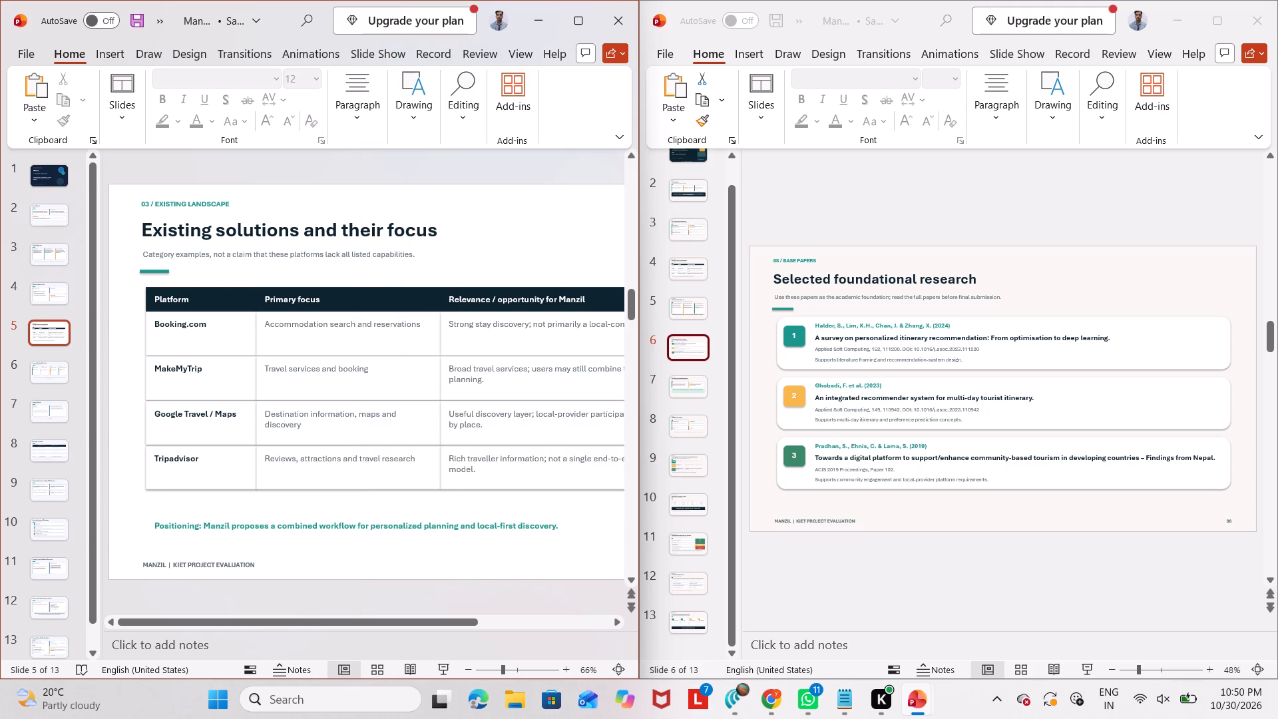
{"action": "left_click", "coordinate": [341, 529]}
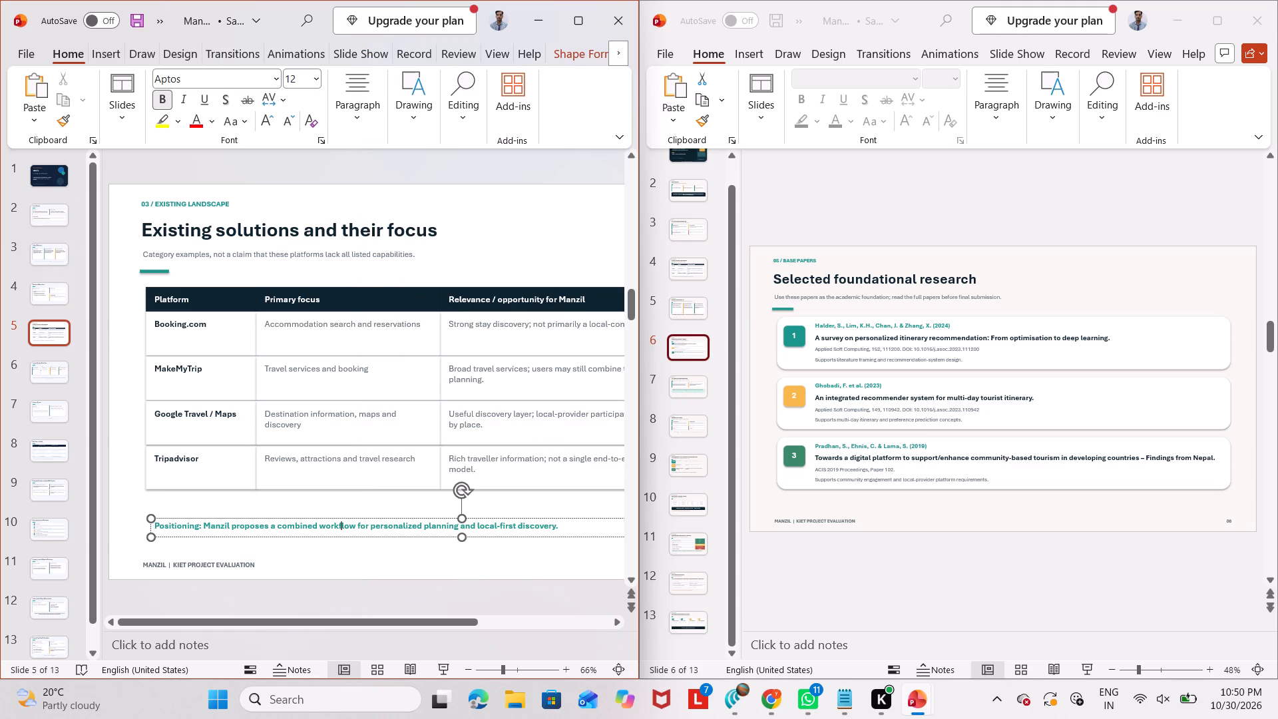
{"action": "scroll", "coordinate": [321, 539], "scroll_direction": "down", "scroll_amount": 1}
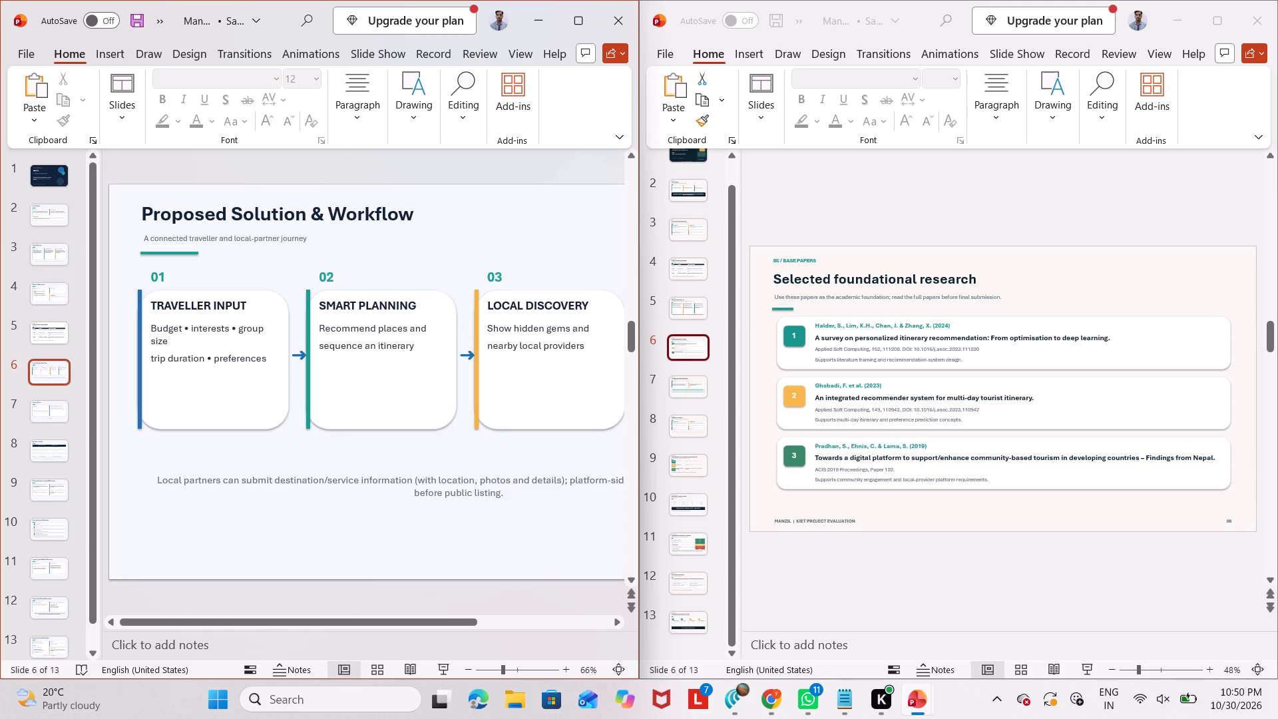
{"action": "scroll", "coordinate": [321, 539], "scroll_direction": "up", "scroll_amount": 1}
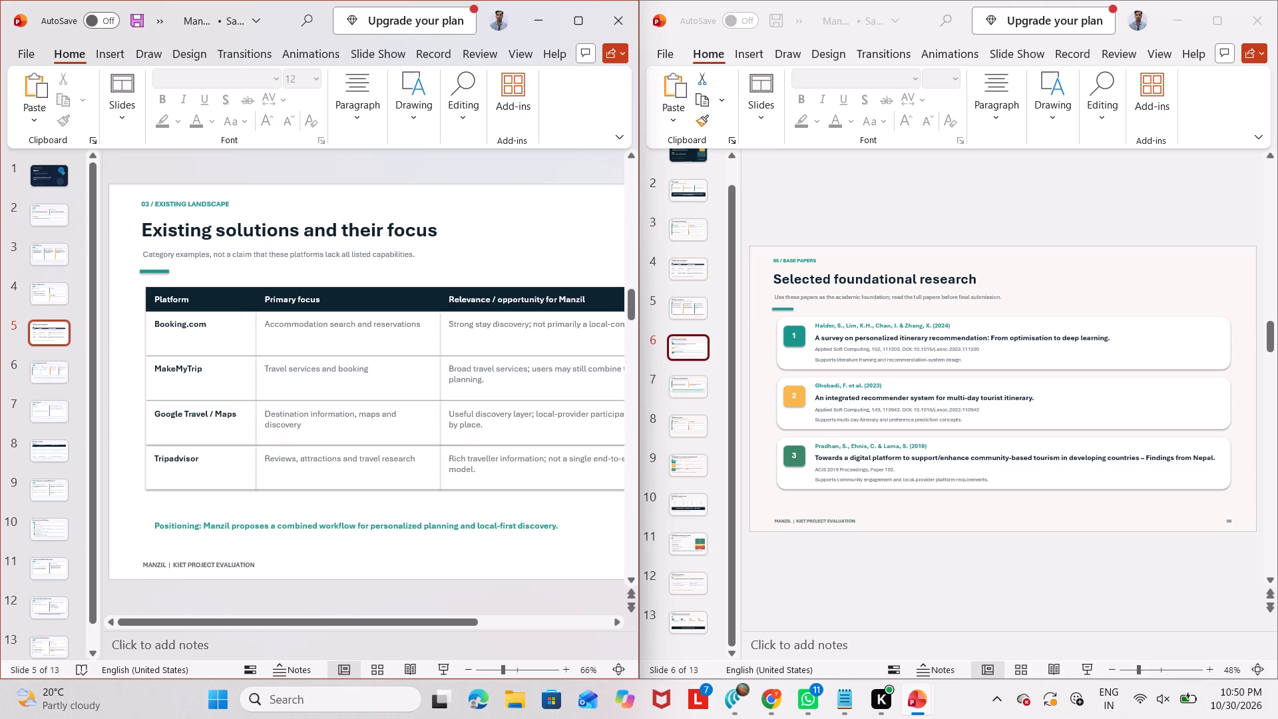
Delete the "MANZIL | KIET PROJECT EVALUATION" footer text from the Existing solutions and their focus slide.
{"action": "left_click", "coordinate": [258, 562]}
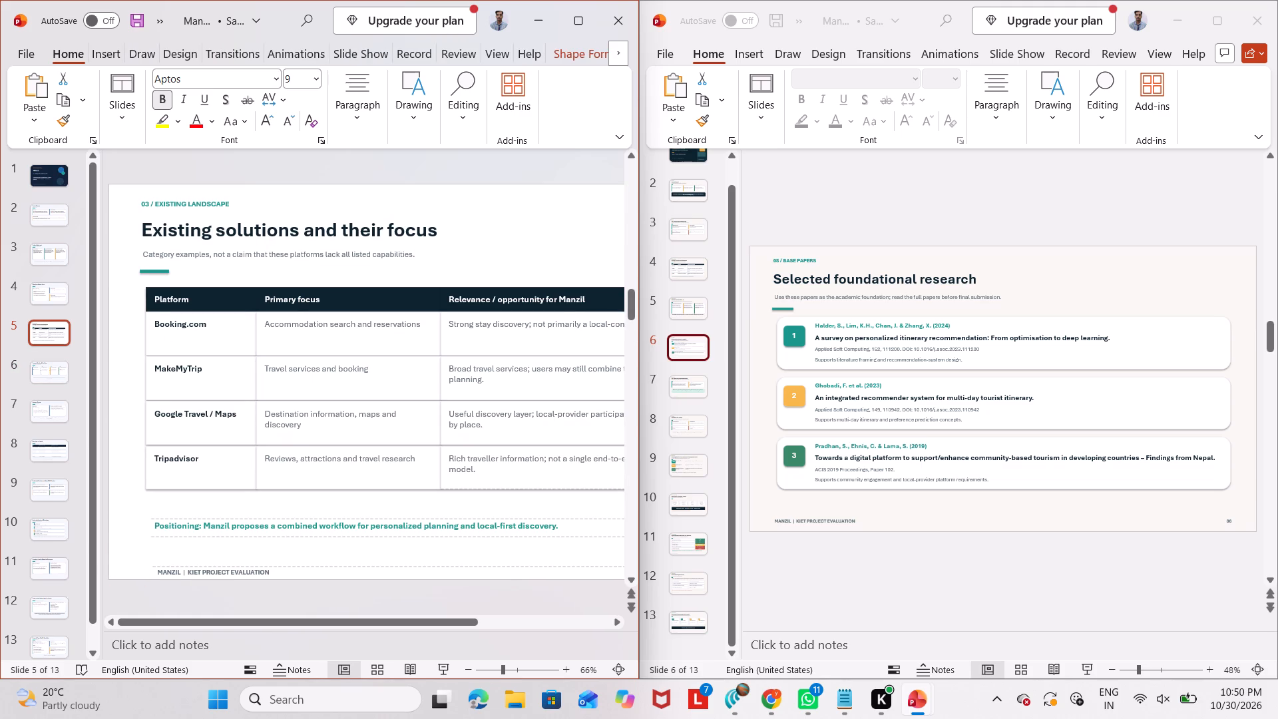
{"action": "left_click_drag", "start_coordinate": [259, 563], "coordinate": [246, 567]}
{"action": "left_click", "coordinate": [246, 567]}
{"action": "left_click", "coordinate": [246, 567]}
{"action": "key", "text": "BackSpace"}
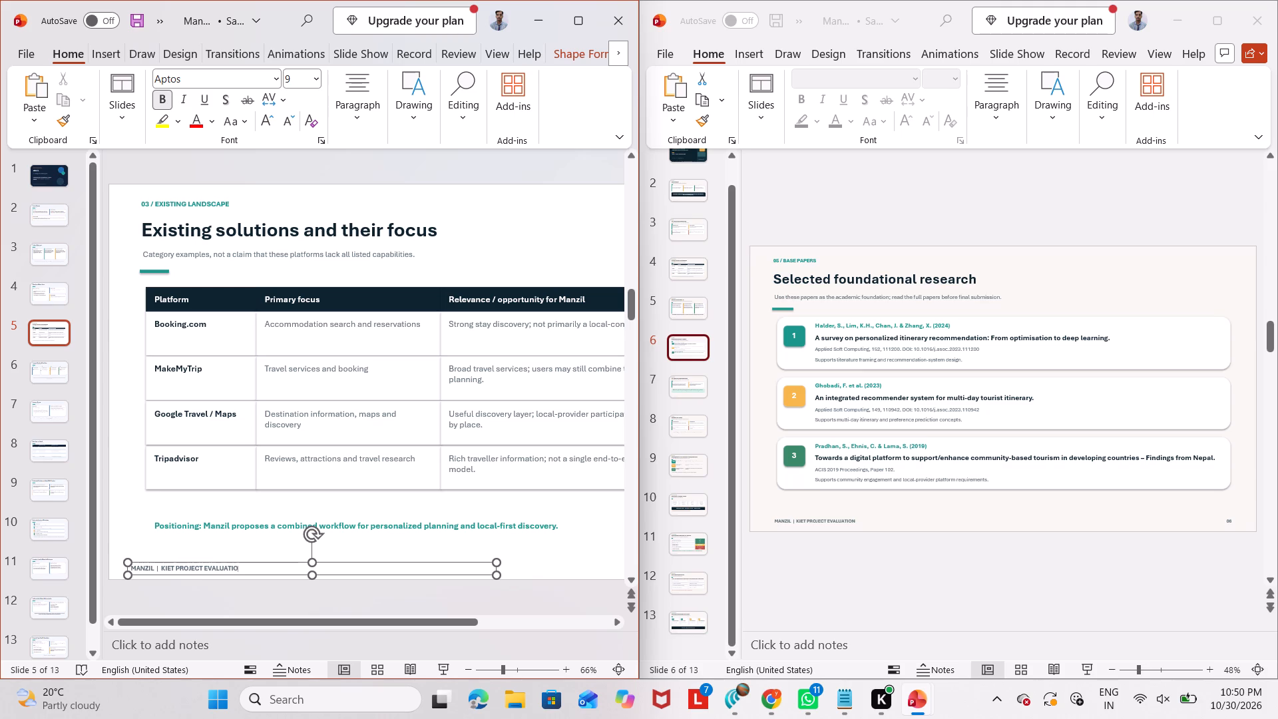
{"action": "right_click", "coordinate": [194, 571]}
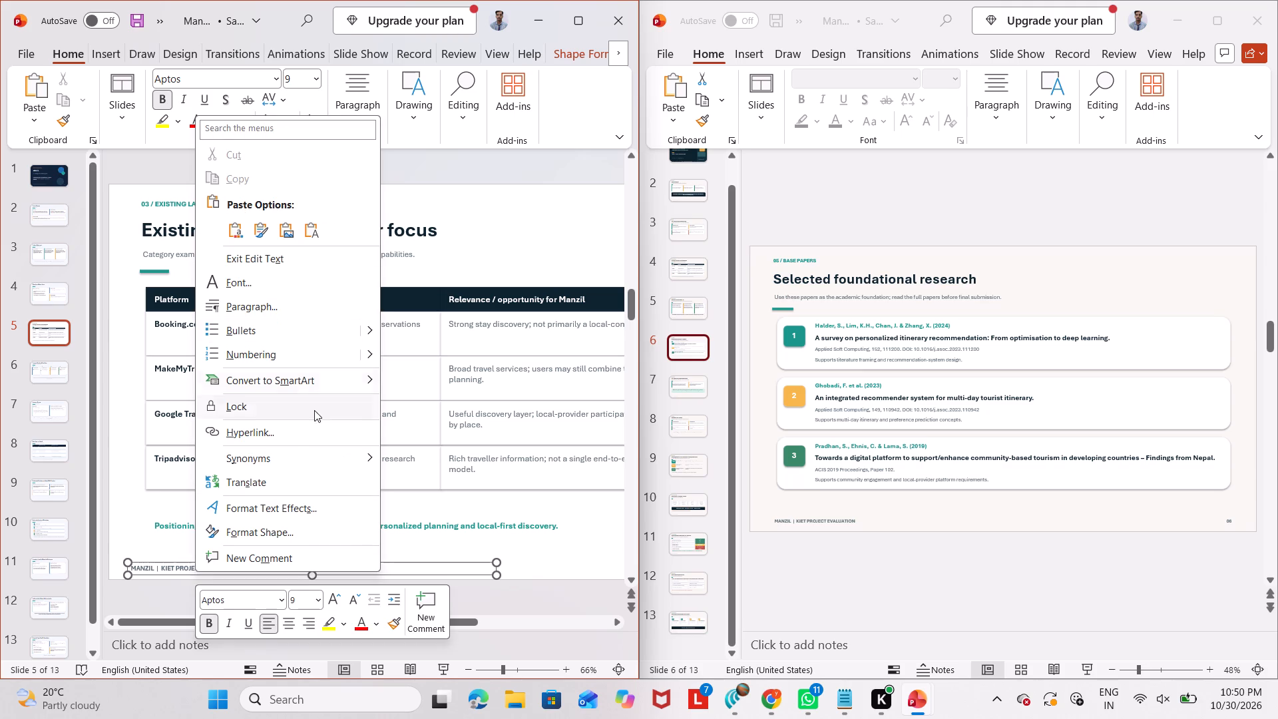
{"action": "left_click", "coordinate": [493, 561]}
{"action": "right_click", "coordinate": [485, 554]}
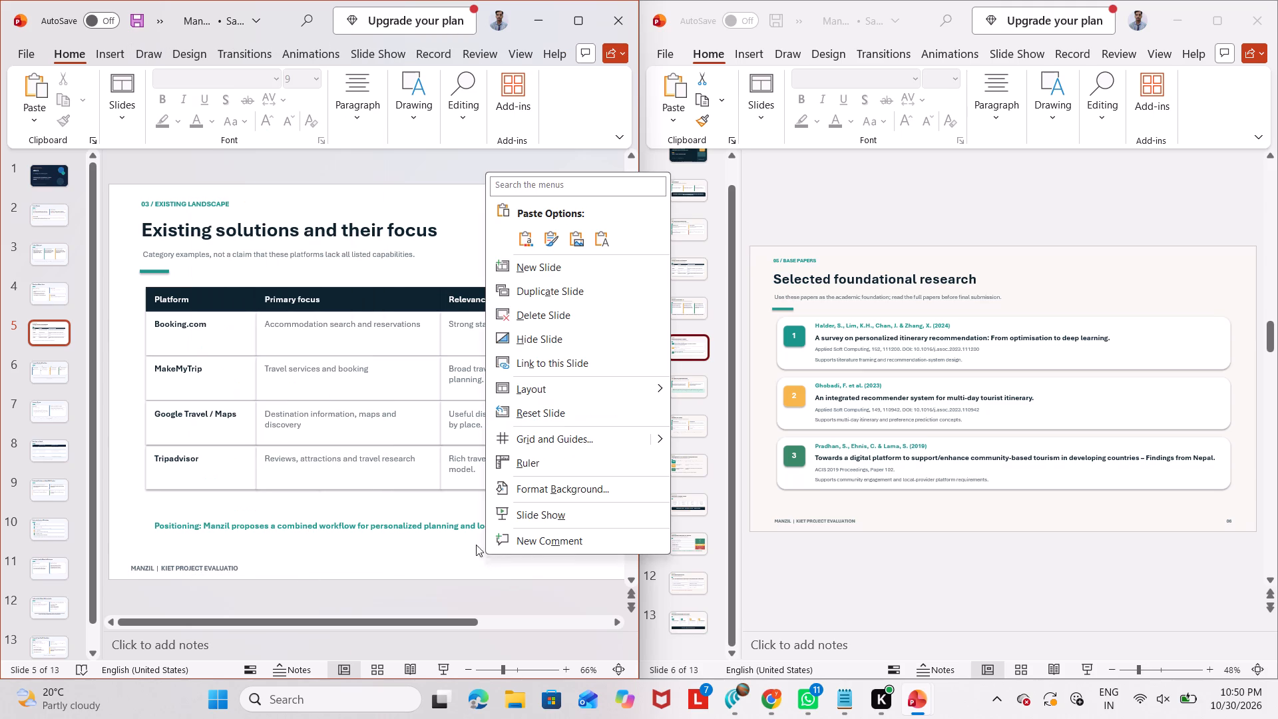
{"action": "left_click", "coordinate": [256, 564]}
{"action": "left_click_drag", "start_coordinate": [256, 564], "coordinate": [243, 564]}
{"action": "left_click_drag", "start_coordinate": [180, 565], "coordinate": [166, 565]}
{"action": "left_click", "coordinate": [166, 565]}
{"action": "right_click", "coordinate": [165, 565]}
{"action": "right_click_drag", "start_coordinate": [164, 563], "coordinate": [148, 563]}
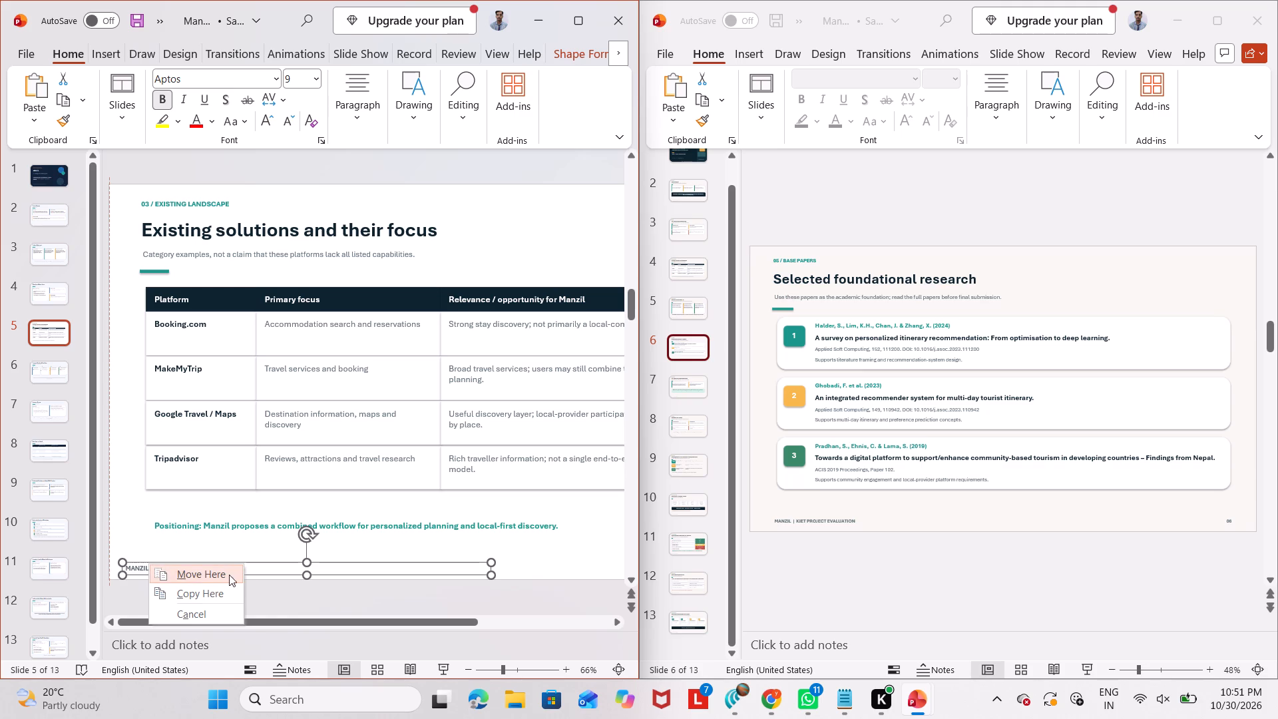
{"action": "left_click", "coordinate": [258, 569]}
{"action": "left_click", "coordinate": [258, 569]}
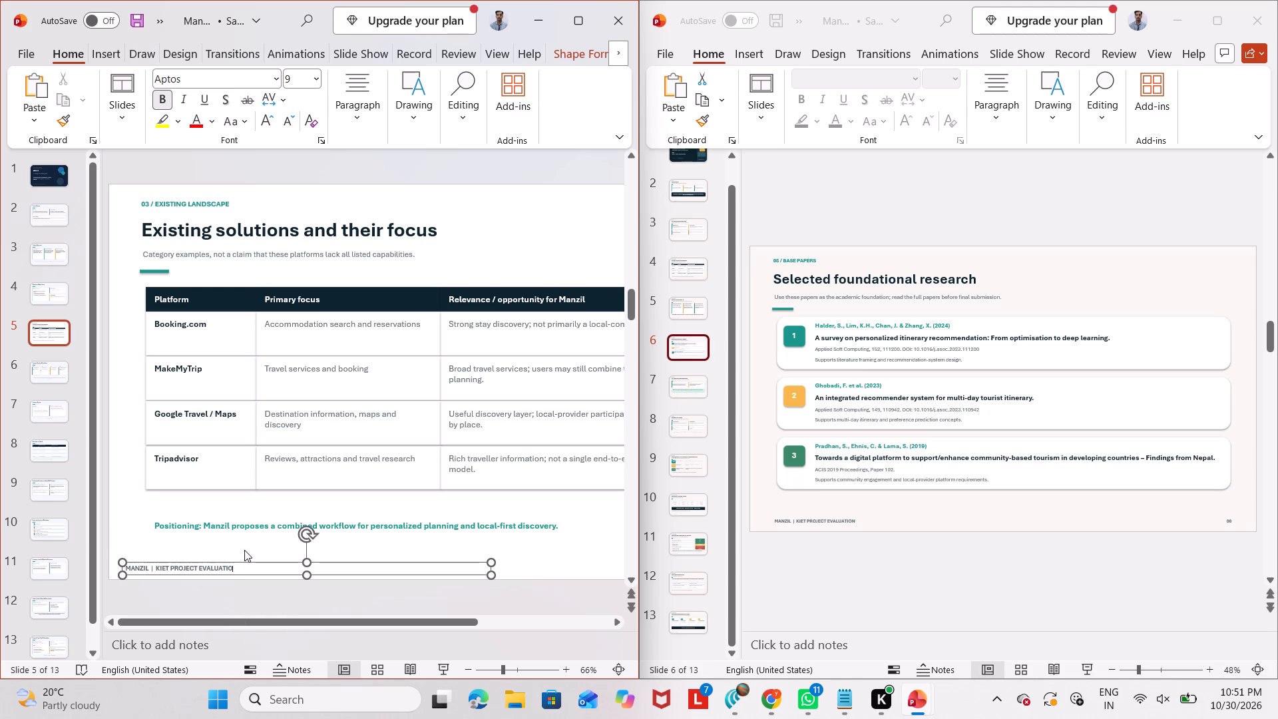
{"action": "key", "text": "BackSpace"}
{"action": "key", "text": "BackSpace"}
{"action": "key", "text": "BackSpace"}
{"action": "key", "text": "BackSpace"}
{"action": "key", "text": "BackSpace"}
{"action": "key", "text": "BackSpace"}
{"action": "key", "text": "BackSpace"}
{"action": "key", "text": "BackSpace"}
{"action": "key", "text": "BackSpace"}
{"action": "key", "text": "BackSpace"}
{"action": "key", "text": "BackSpace"}
{"action": "key", "text": "BackSpace"}
{"action": "key", "text": "BackSpace"}
{"action": "key", "text": "BackSpace"}
{"action": "key", "text": "BackSpace"}
{"action": "key", "text": "BackSpace"}
{"action": "key", "text": "BackSpace"}
{"action": "key", "text": "BackSpace"}
{"action": "key", "text": "BackSpace"}
{"action": "key", "text": "BackSpace"}
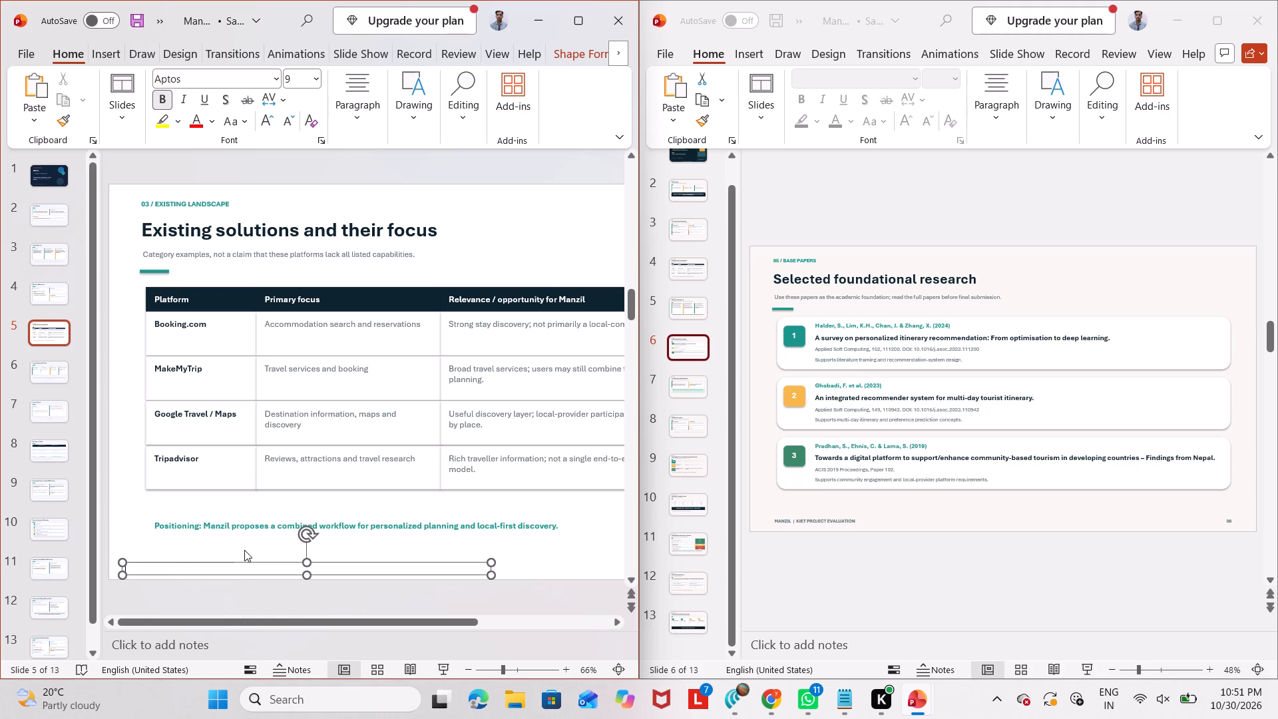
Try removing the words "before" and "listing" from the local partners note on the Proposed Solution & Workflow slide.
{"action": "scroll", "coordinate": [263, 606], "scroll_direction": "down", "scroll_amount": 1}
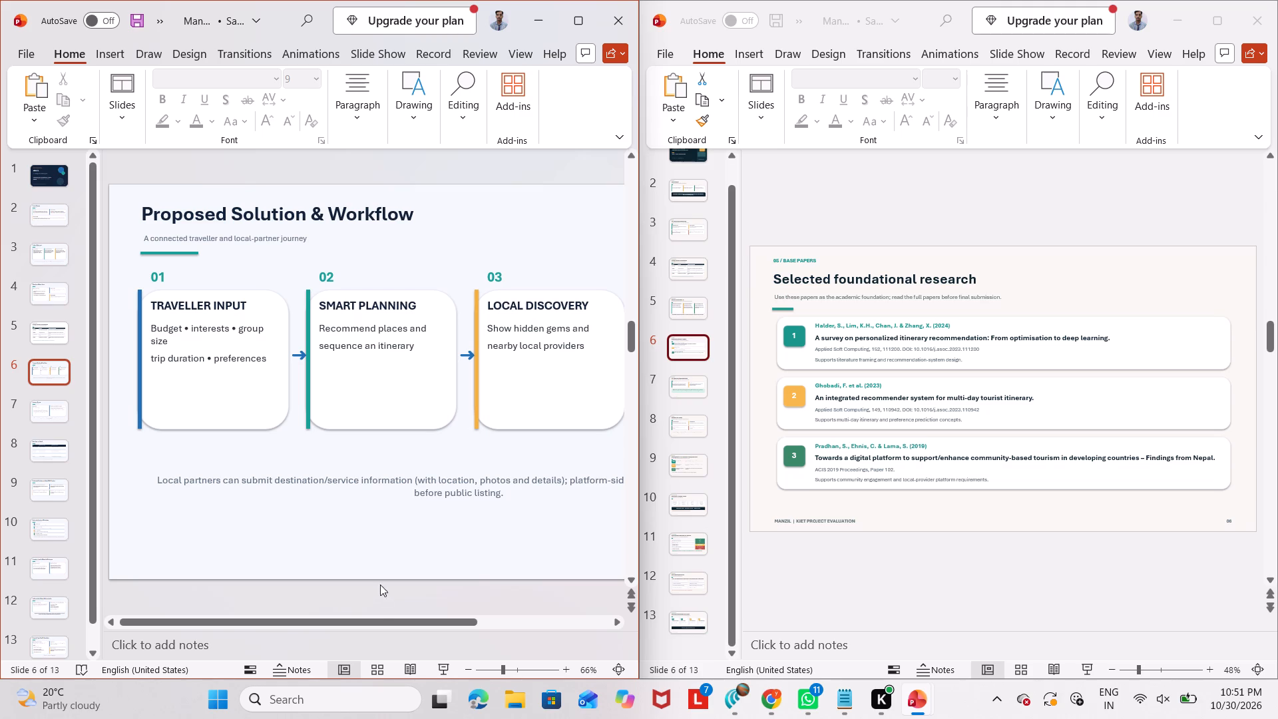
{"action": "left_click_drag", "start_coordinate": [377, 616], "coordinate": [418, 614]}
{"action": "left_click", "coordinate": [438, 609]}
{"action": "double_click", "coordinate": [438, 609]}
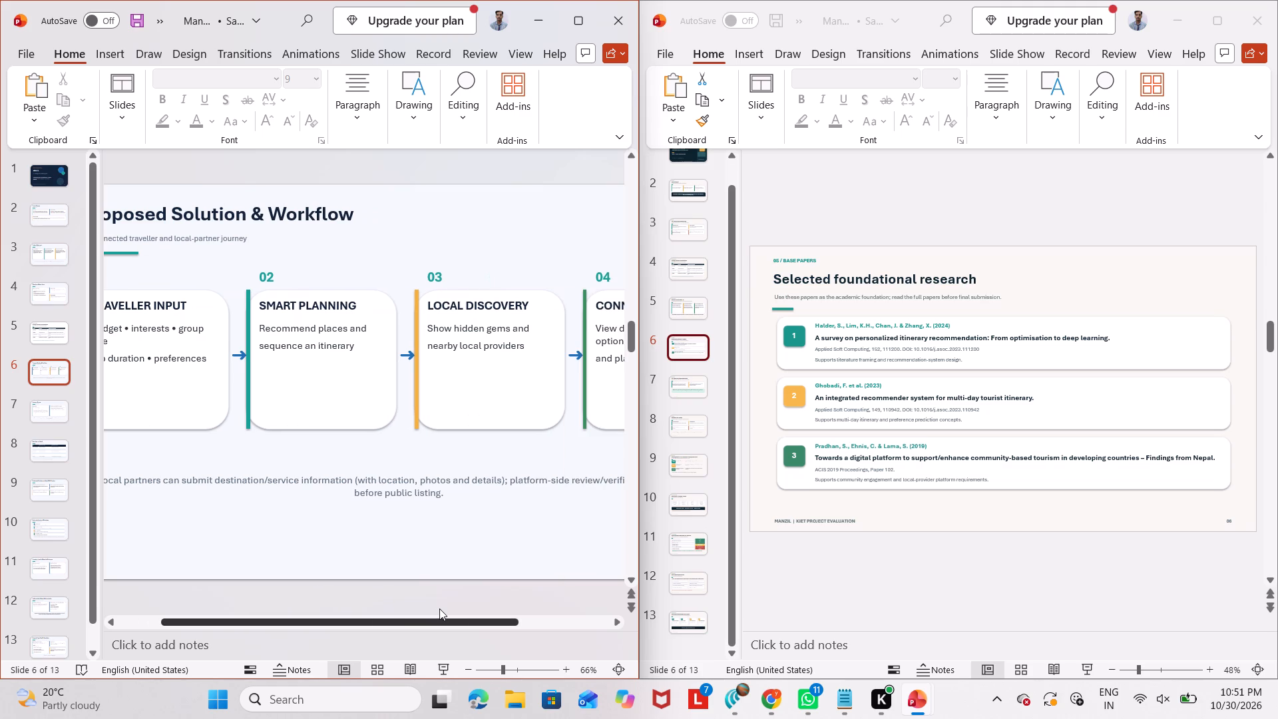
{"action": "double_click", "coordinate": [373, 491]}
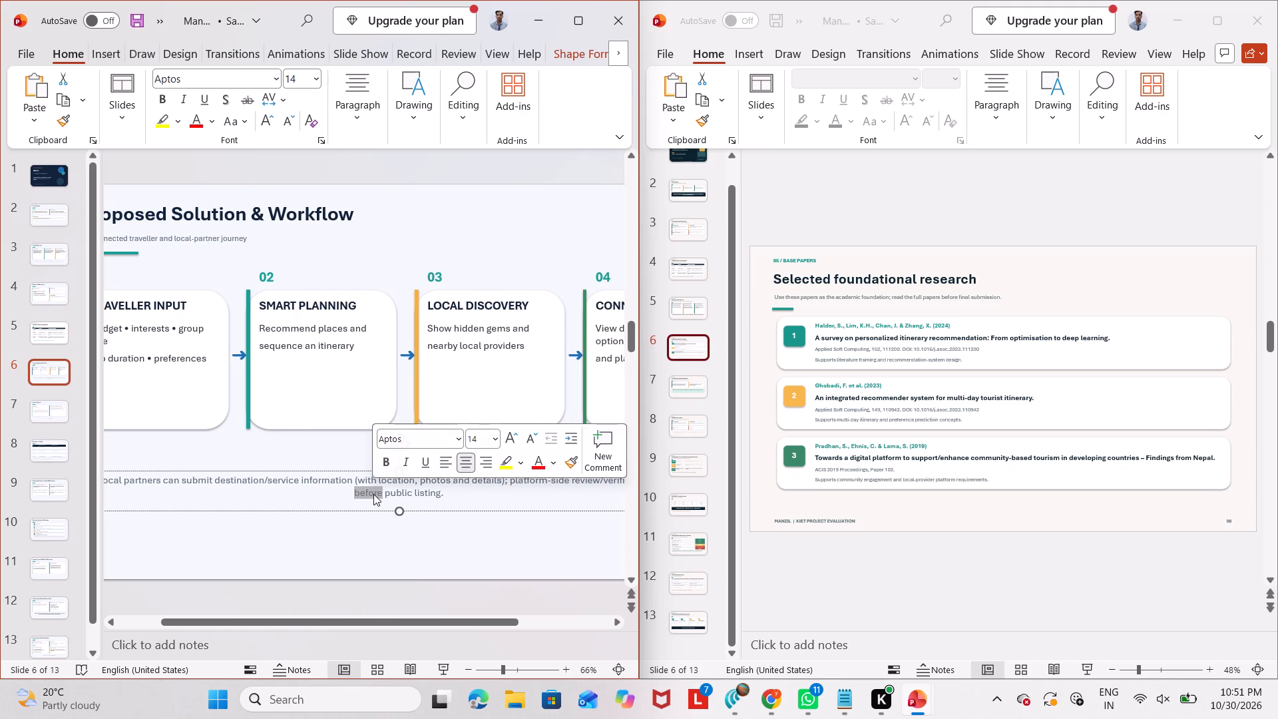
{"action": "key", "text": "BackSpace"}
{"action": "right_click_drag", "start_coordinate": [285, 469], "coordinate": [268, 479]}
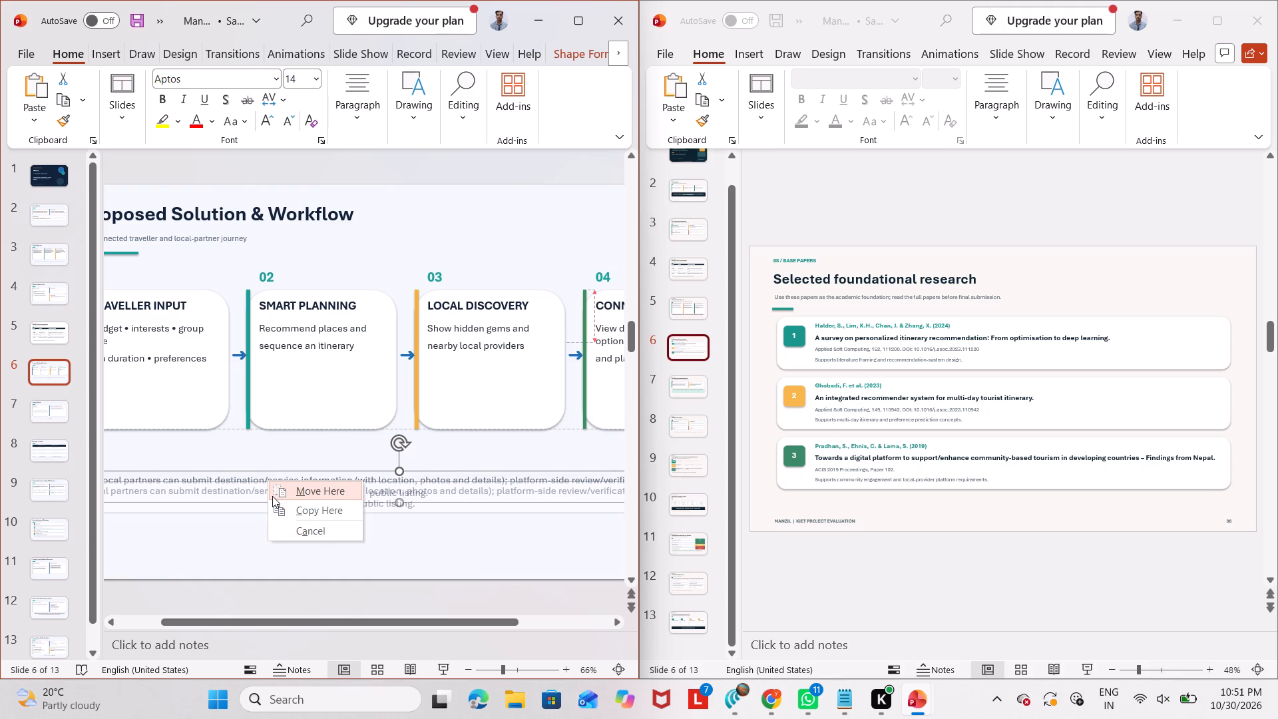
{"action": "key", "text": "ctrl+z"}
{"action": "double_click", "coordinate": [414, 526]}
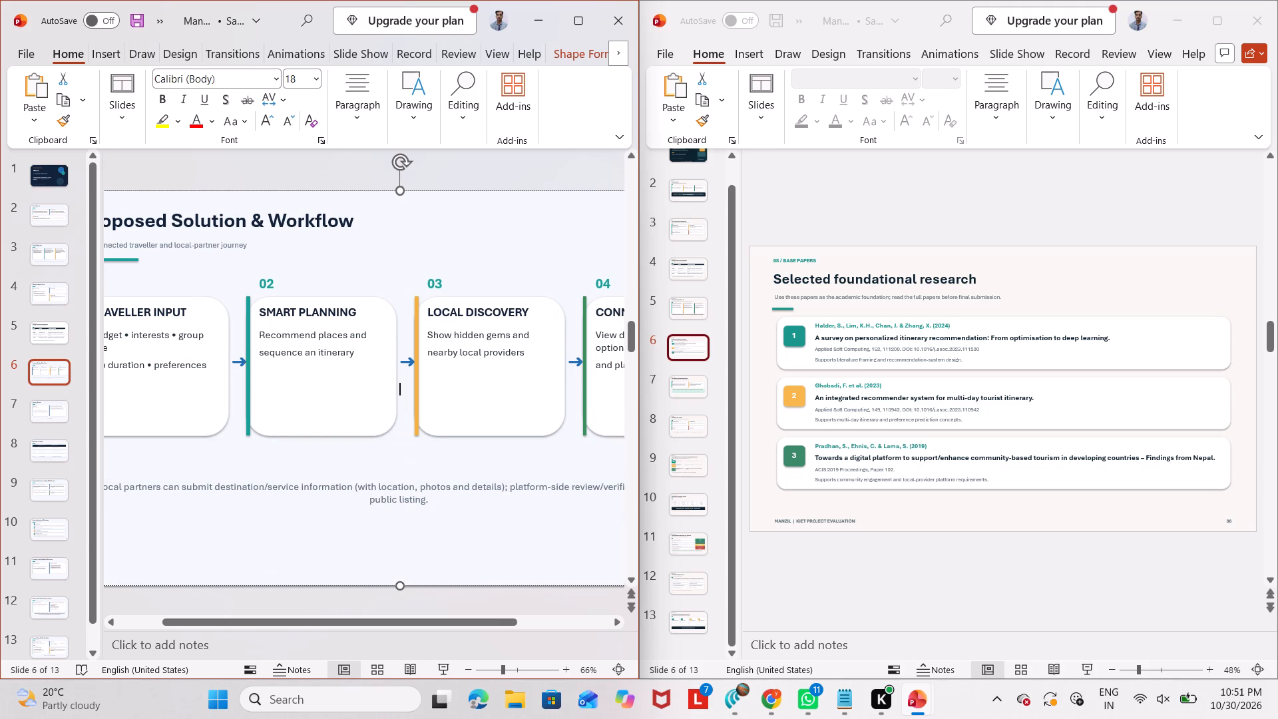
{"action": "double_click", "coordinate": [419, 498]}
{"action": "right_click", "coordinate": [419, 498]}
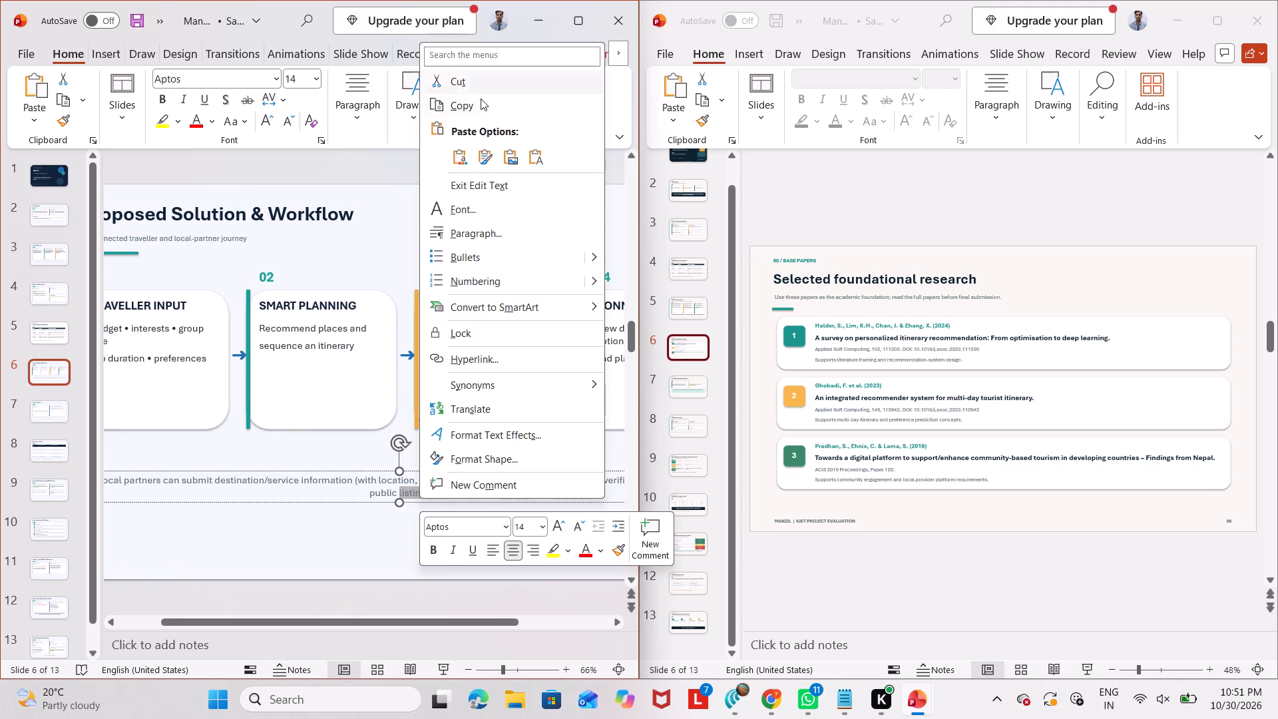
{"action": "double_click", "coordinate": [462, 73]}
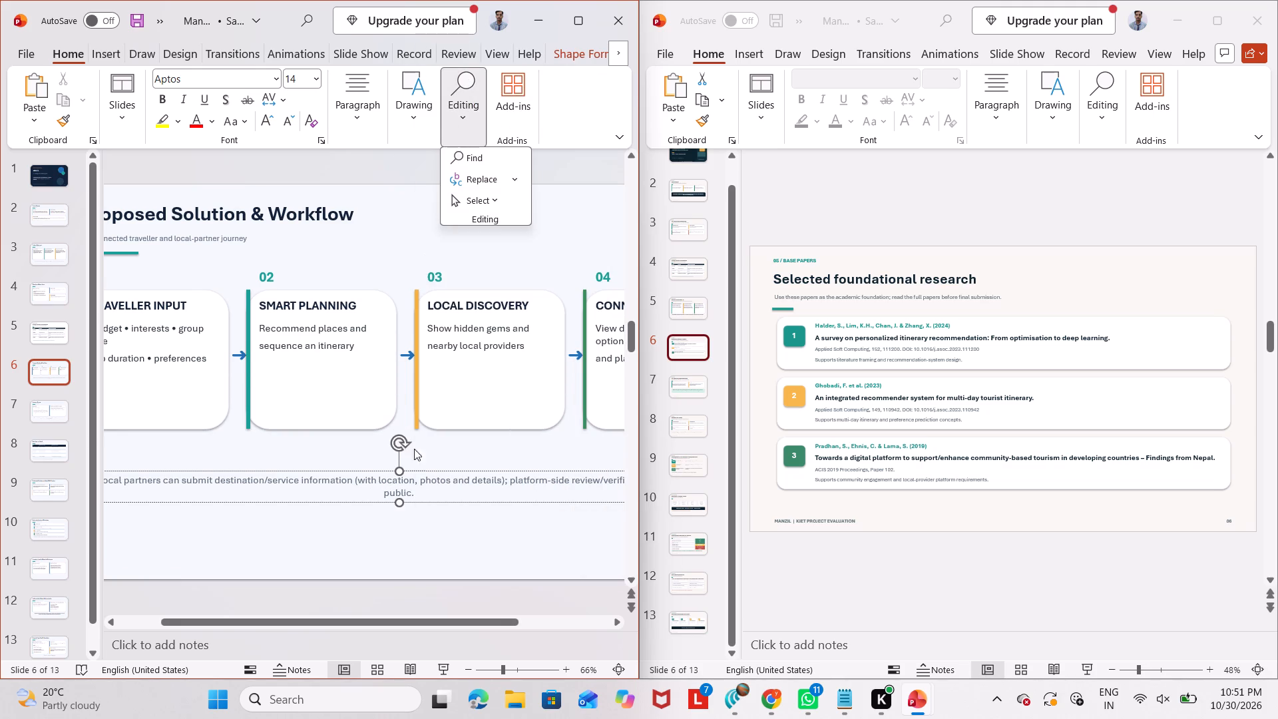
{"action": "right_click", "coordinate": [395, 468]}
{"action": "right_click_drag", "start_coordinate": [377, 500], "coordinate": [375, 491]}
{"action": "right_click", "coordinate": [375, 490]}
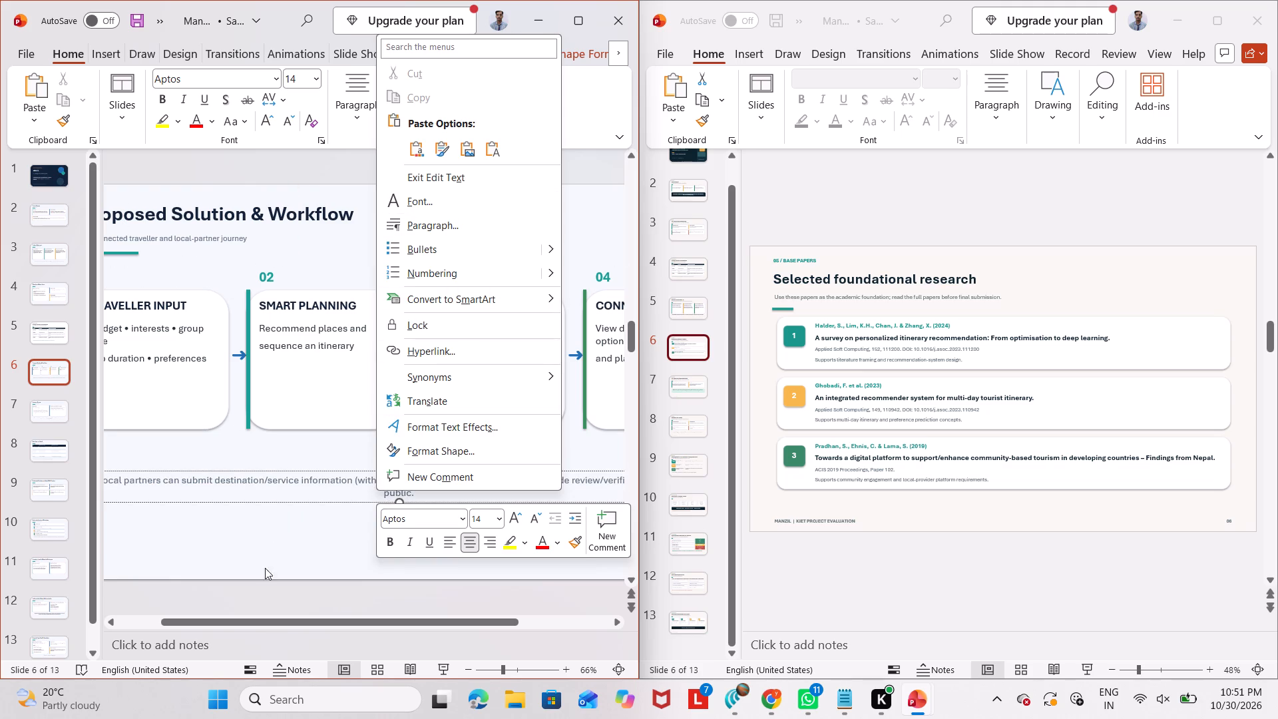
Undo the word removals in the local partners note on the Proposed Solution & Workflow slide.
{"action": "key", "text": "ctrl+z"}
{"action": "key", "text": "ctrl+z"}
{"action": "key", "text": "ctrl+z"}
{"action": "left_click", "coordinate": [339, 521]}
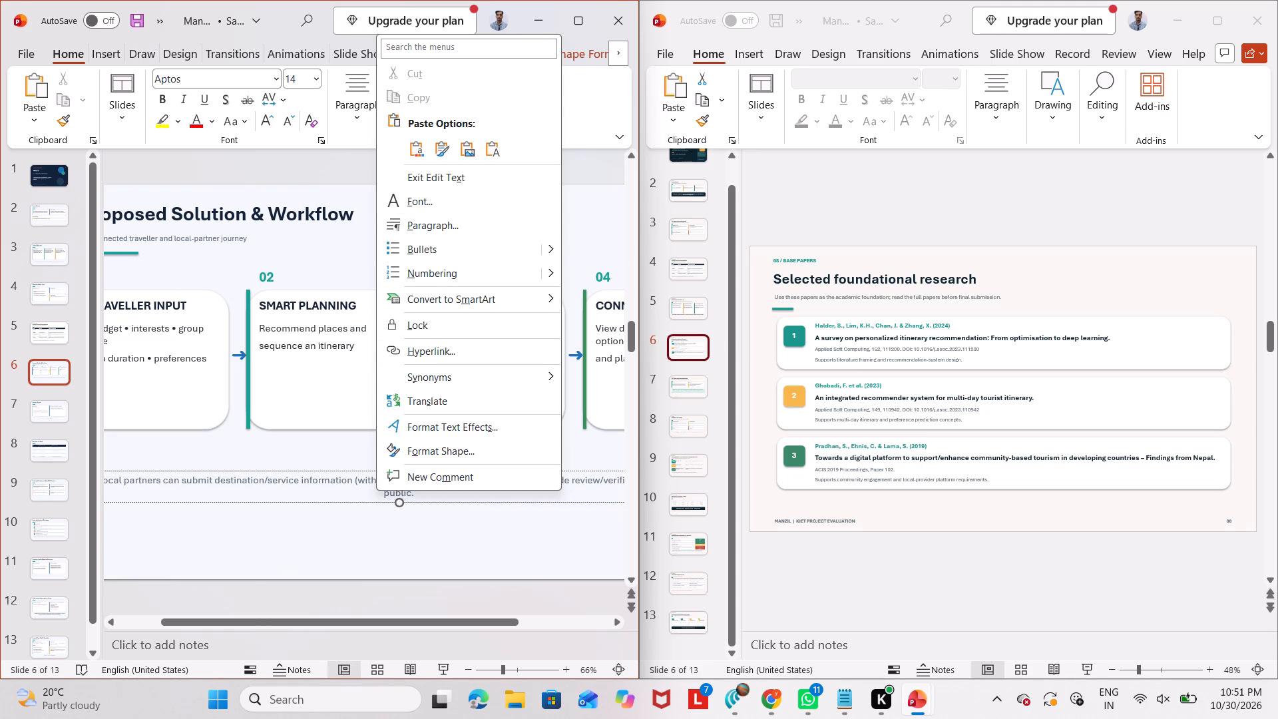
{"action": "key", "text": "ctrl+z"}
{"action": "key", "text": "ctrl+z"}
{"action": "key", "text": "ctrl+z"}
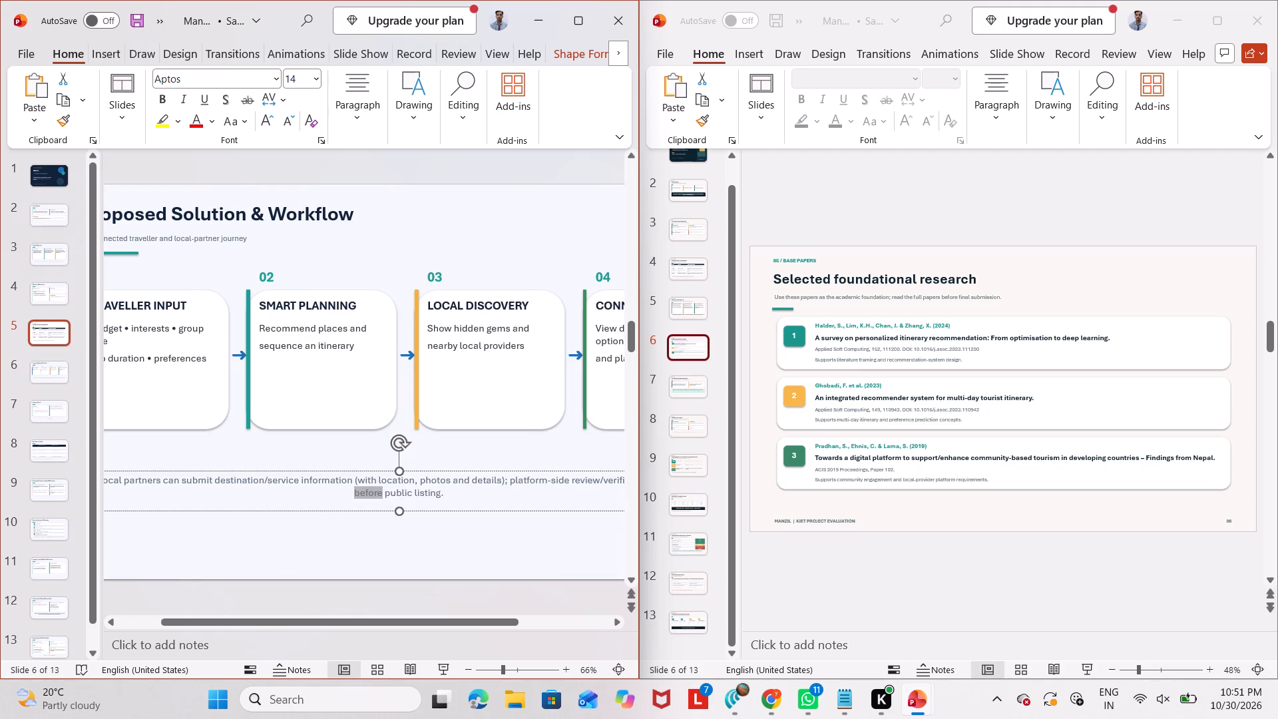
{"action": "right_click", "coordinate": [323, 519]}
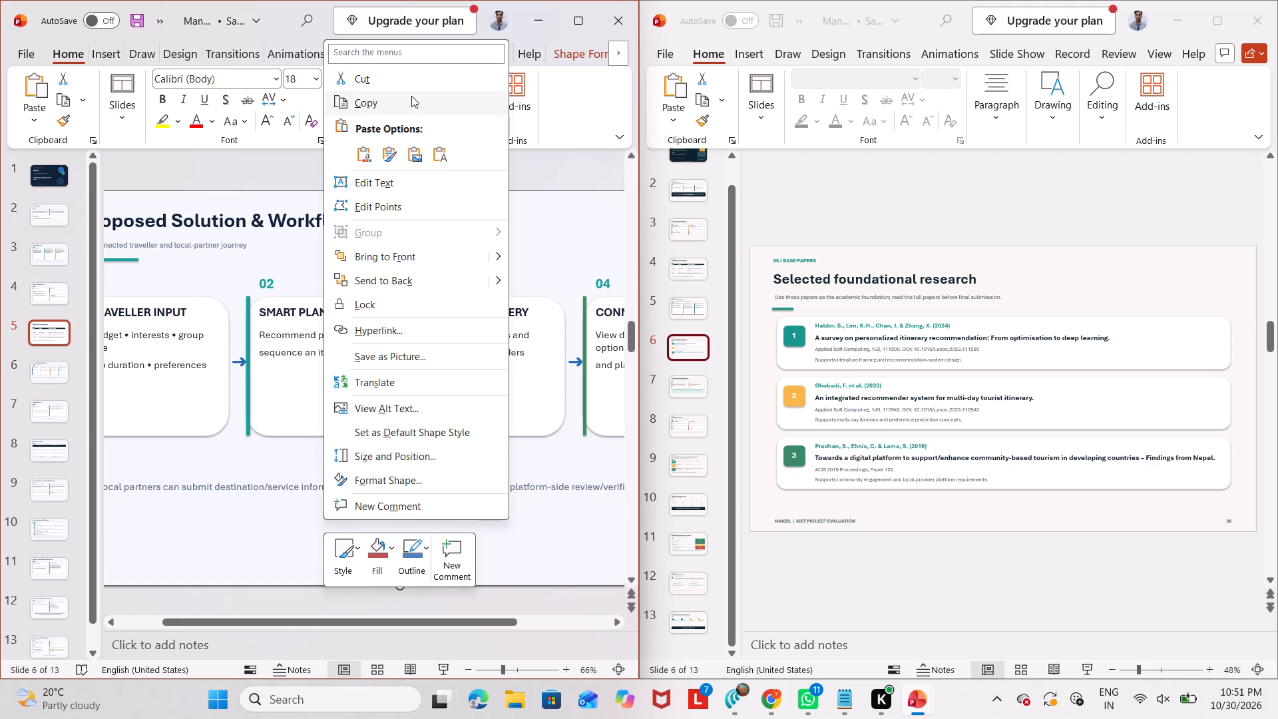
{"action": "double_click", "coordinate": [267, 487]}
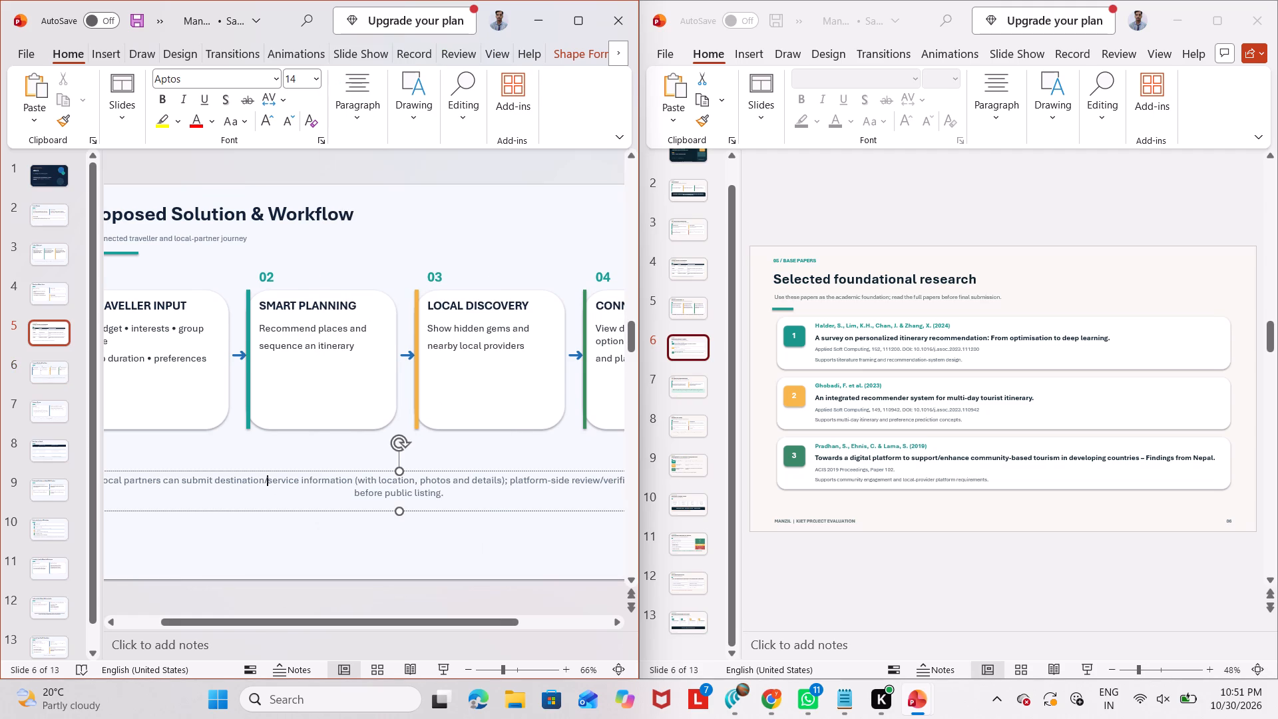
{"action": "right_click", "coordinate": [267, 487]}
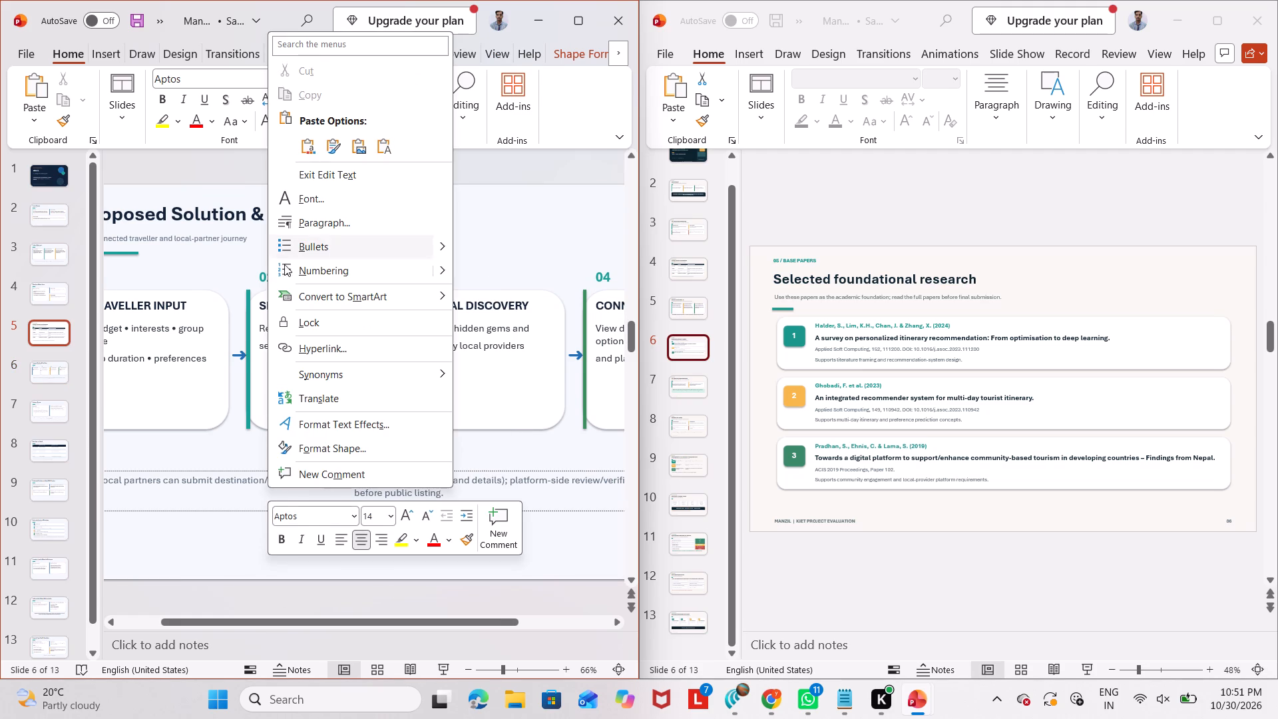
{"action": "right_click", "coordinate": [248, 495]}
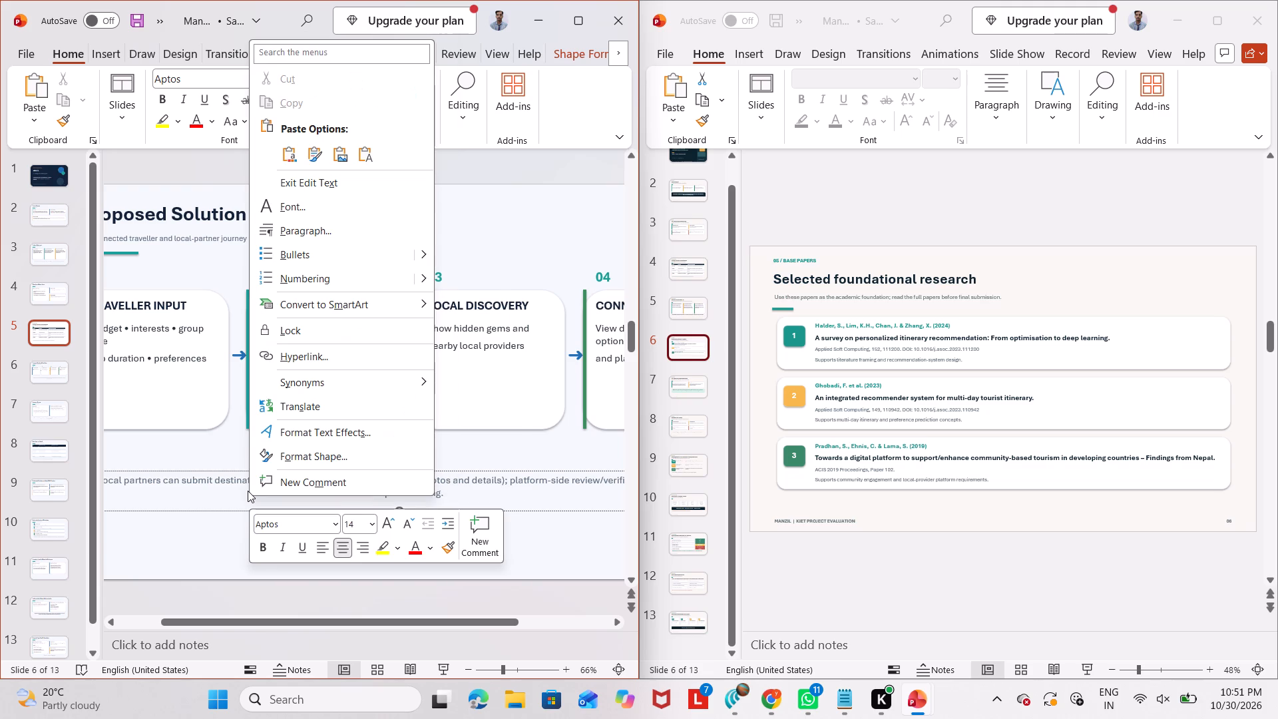
Undo the last footer text deletion on the Existing solutions and their focus slide.
{"action": "key", "text": "ctrl+z"}
{"action": "double_click", "coordinate": [237, 516]}
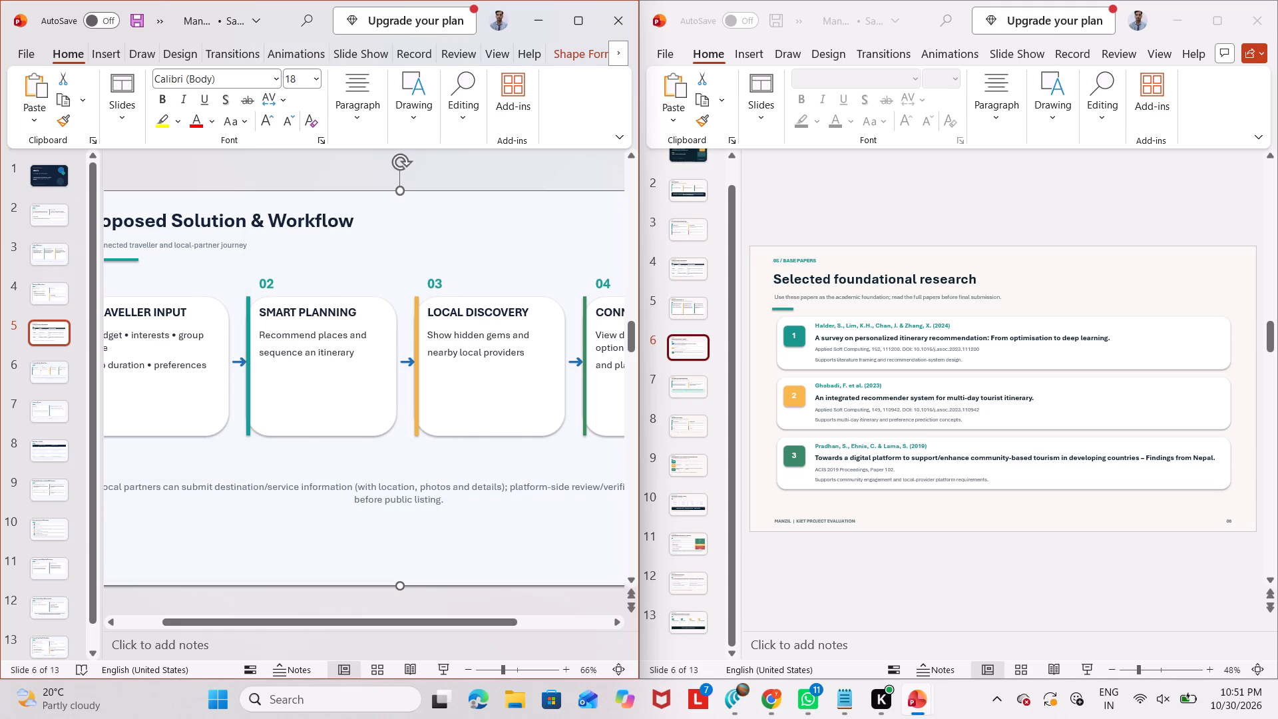
{"action": "key", "text": "ctrl+z"}
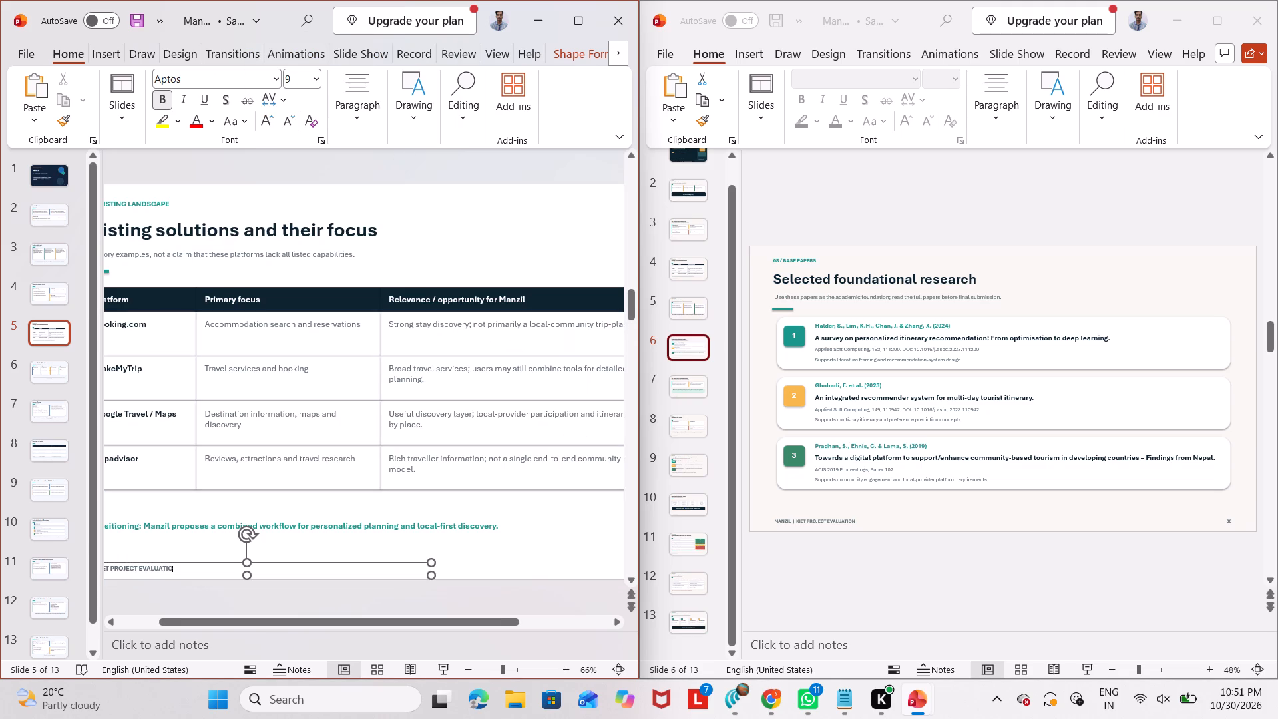
Review the slides from Literature Review to Implementation Status & Demonstration alongside the KIET version's research gap, innovation, SDG and methodology slides.
{"action": "scroll", "coordinate": [280, 520], "scroll_direction": "down", "scroll_amount": 2}
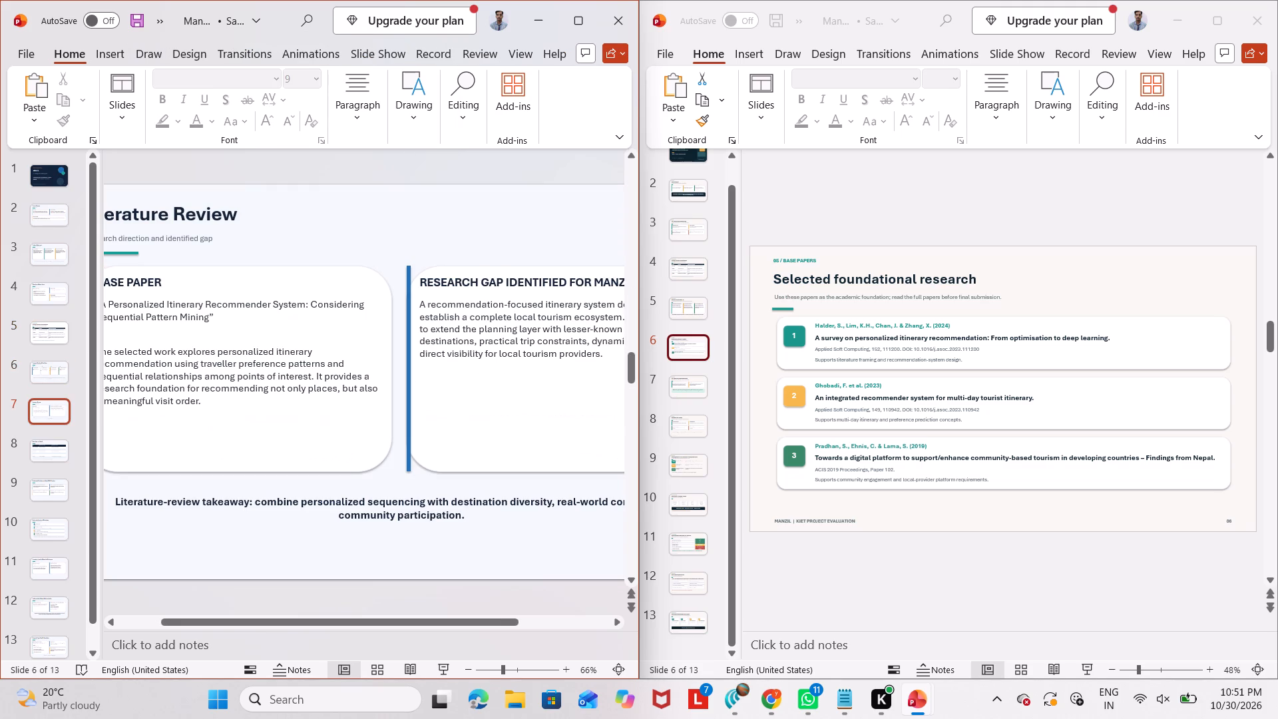
{"action": "scroll", "coordinate": [246, 491], "scroll_direction": "down", "scroll_amount": 1}
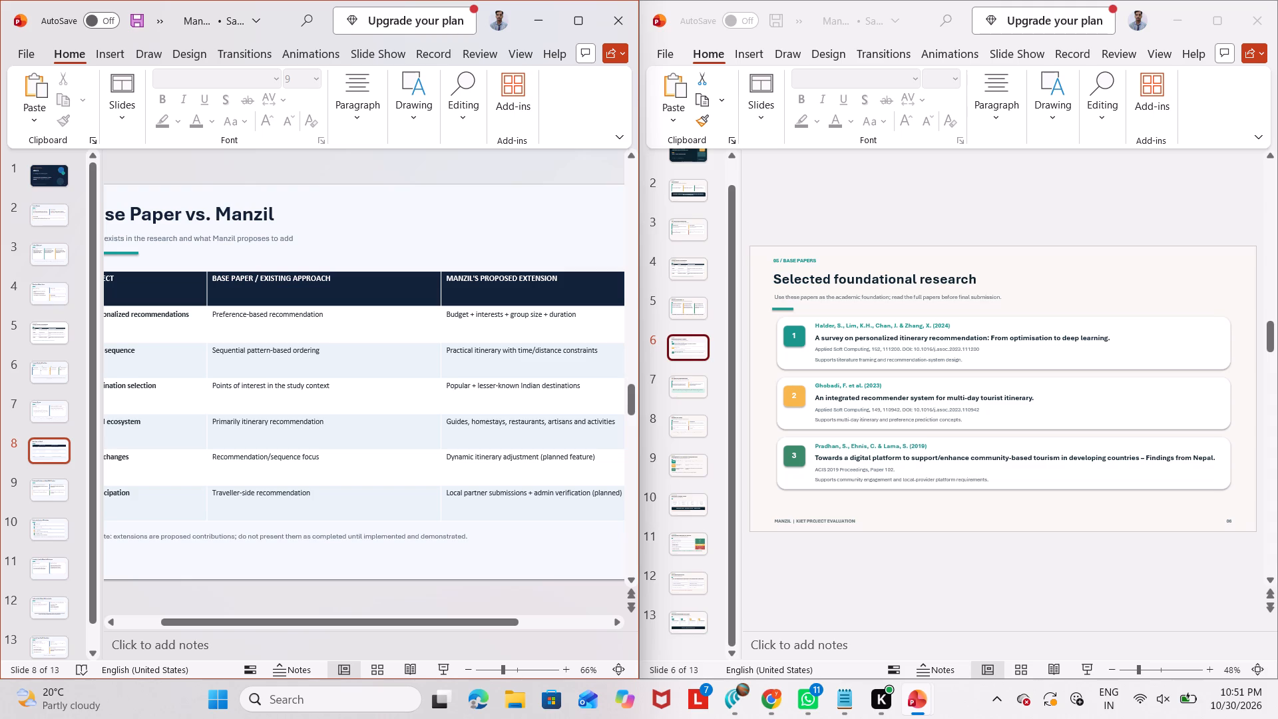
{"action": "left_click", "coordinate": [264, 619]}
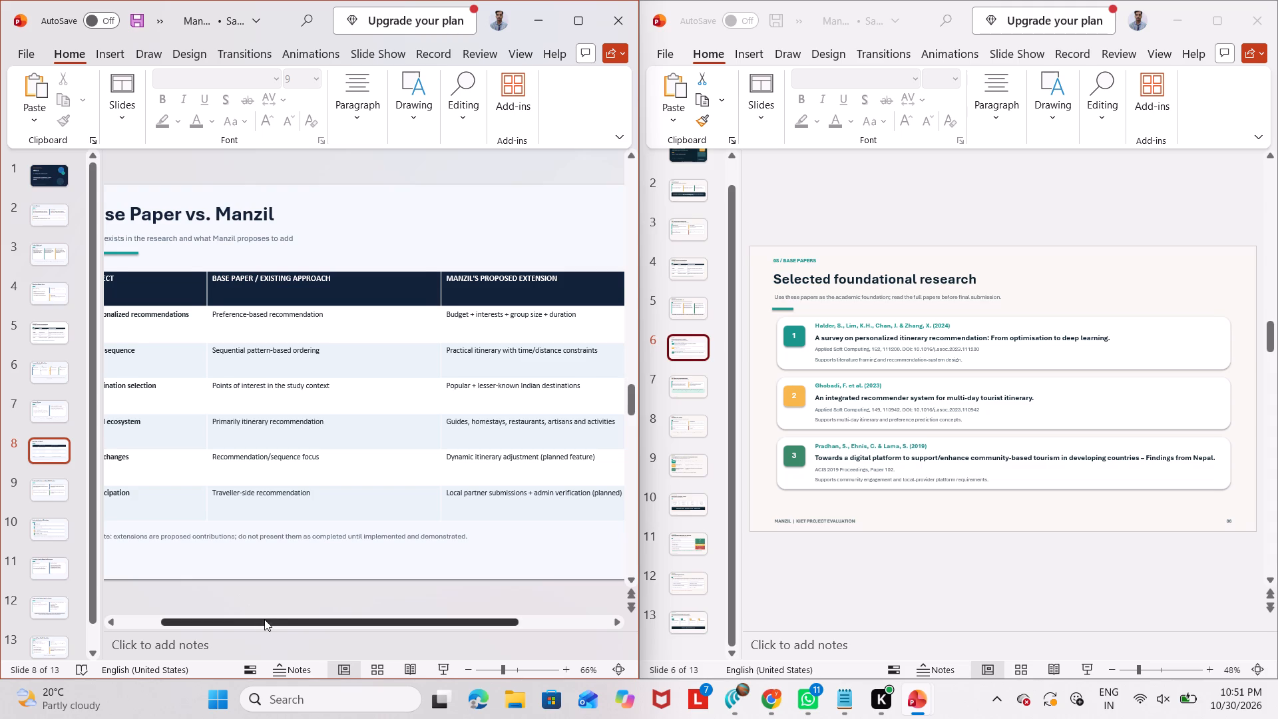
{"action": "left_click_drag", "start_coordinate": [248, 623], "coordinate": [237, 624]}
{"action": "left_click_drag", "start_coordinate": [192, 631], "coordinate": [125, 635]}
{"action": "left_click", "coordinate": [125, 635]}
{"action": "scroll", "coordinate": [1255, 93], "scroll_direction": "down", "scroll_amount": 1}
{"action": "scroll", "coordinate": [1169, 214], "scroll_direction": "down", "scroll_amount": 1}
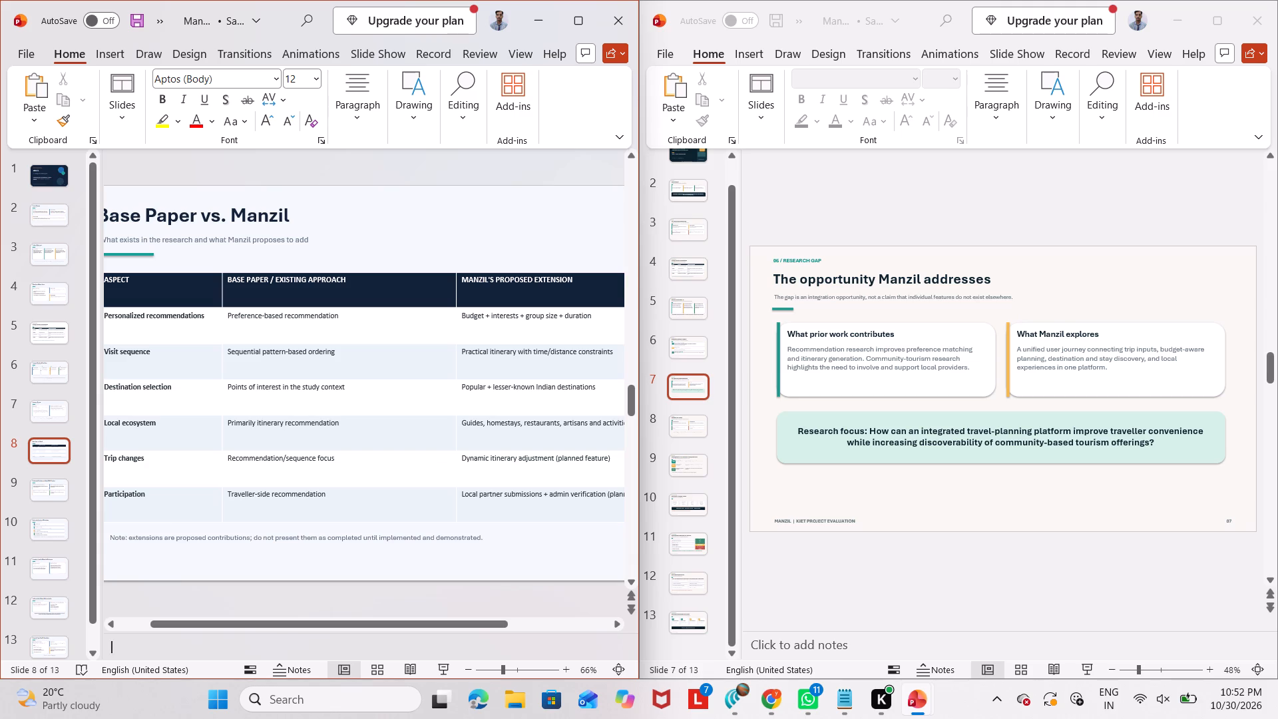
{"action": "scroll", "coordinate": [327, 492], "scroll_direction": "down", "scroll_amount": 1}
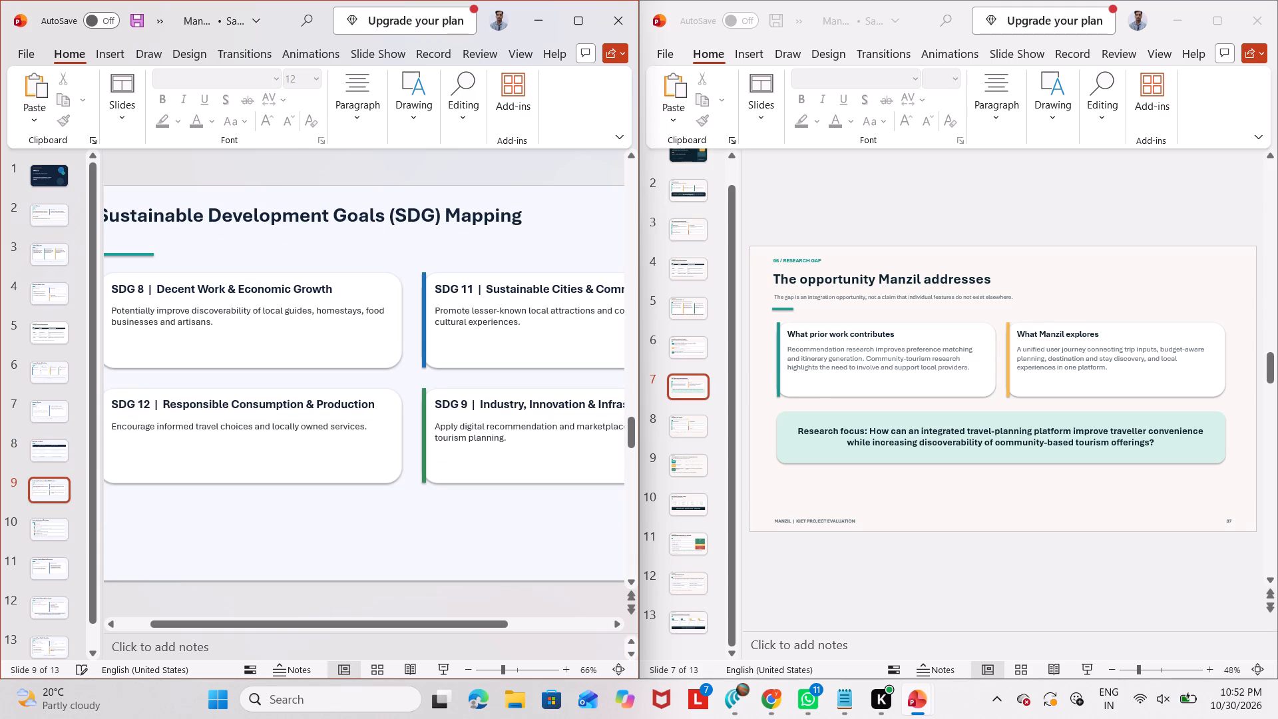
{"action": "scroll", "coordinate": [1008, 338], "scroll_direction": "down", "scroll_amount": 1}
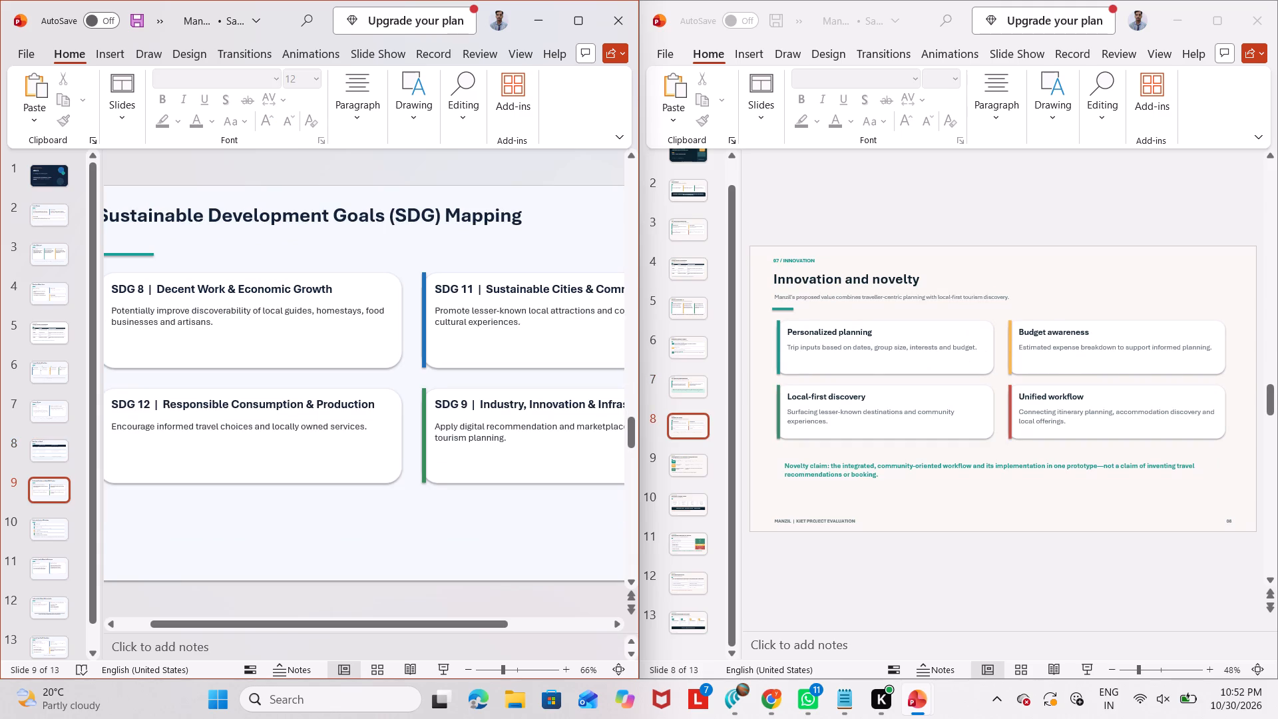
{"action": "scroll", "coordinate": [499, 427], "scroll_direction": "down", "scroll_amount": 1}
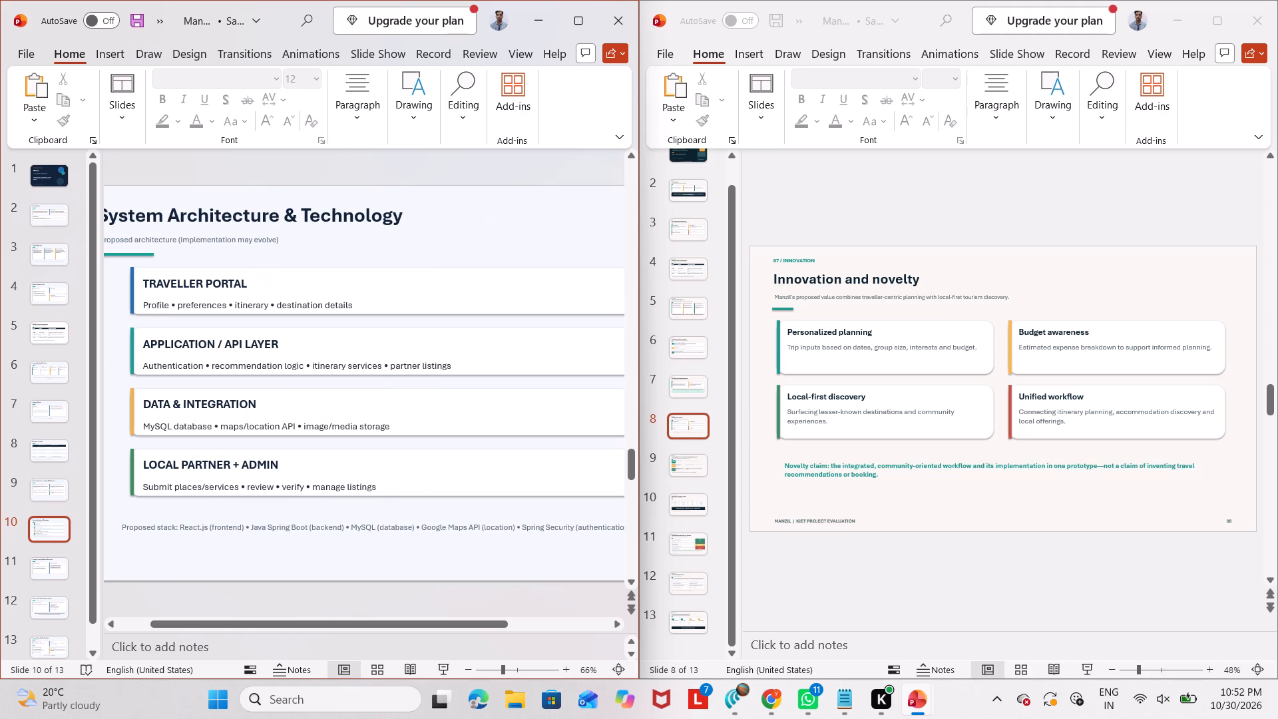
{"action": "scroll", "coordinate": [498, 429], "scroll_direction": "down", "scroll_amount": 1}
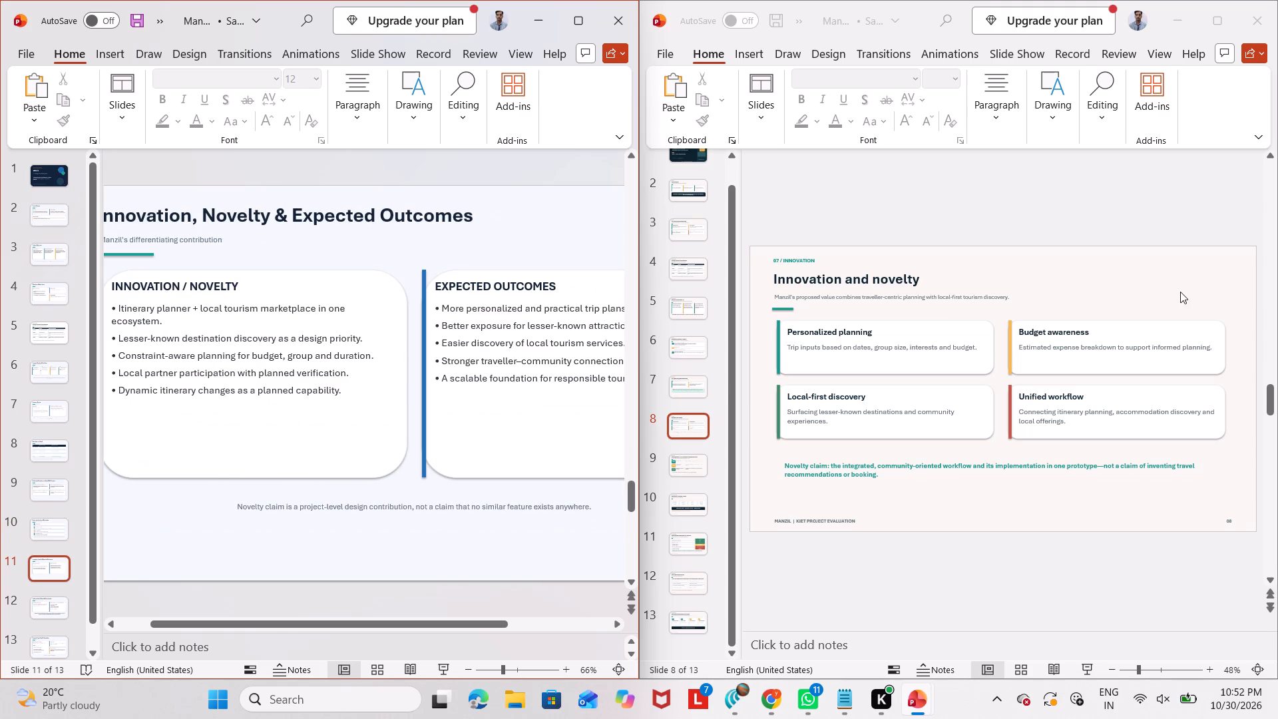
{"action": "scroll", "coordinate": [1178, 293], "scroll_direction": "down", "scroll_amount": 1}
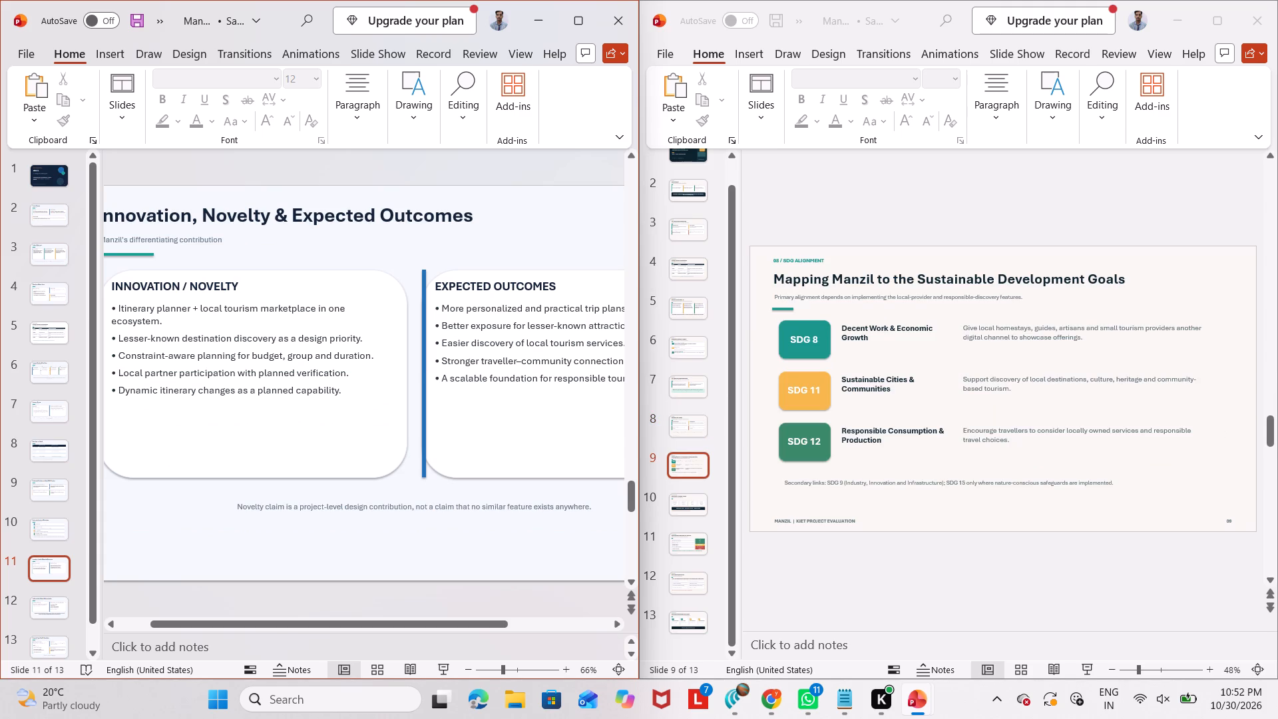
{"action": "scroll", "coordinate": [1178, 293], "scroll_direction": "down", "scroll_amount": 1}
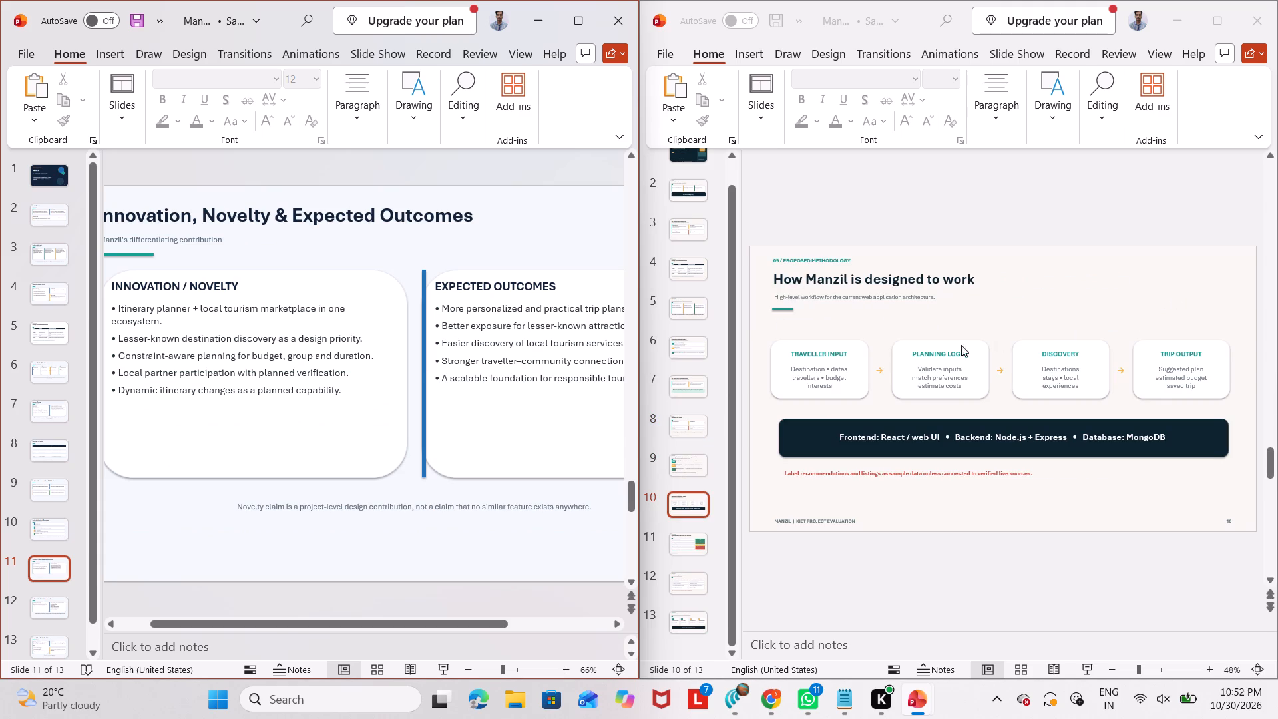
{"action": "scroll", "coordinate": [252, 473], "scroll_direction": "down", "scroll_amount": 1}
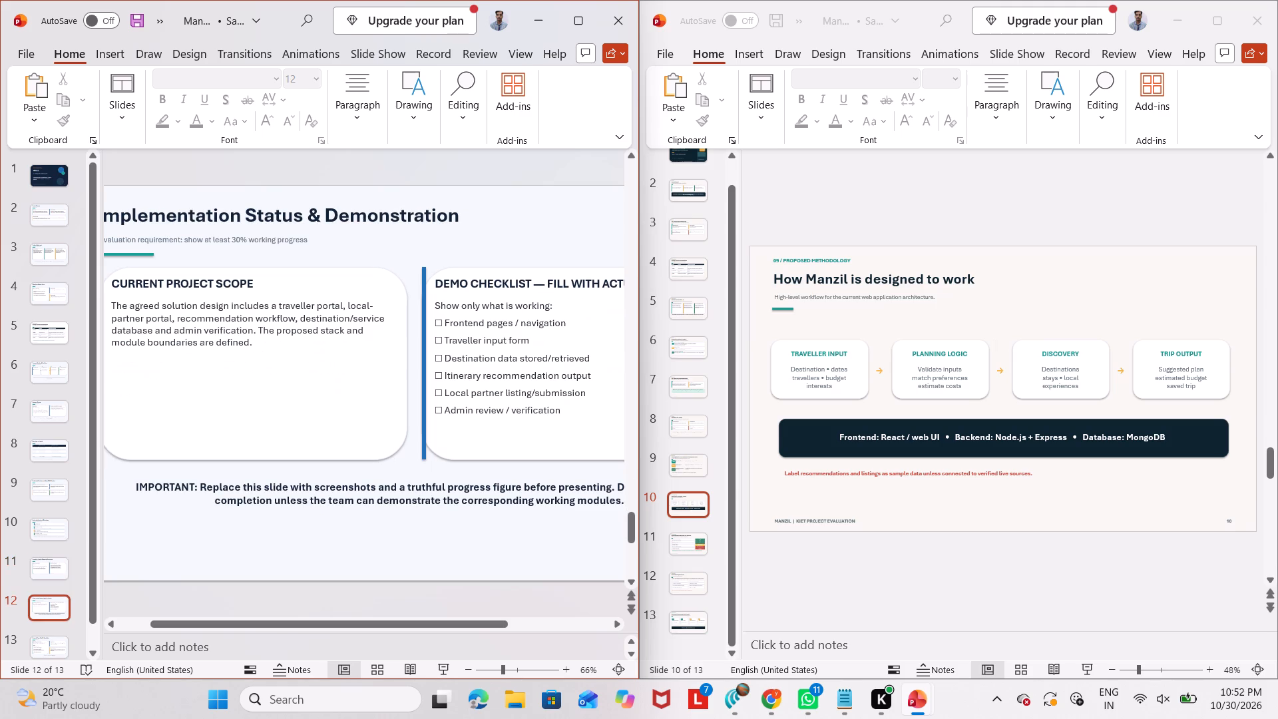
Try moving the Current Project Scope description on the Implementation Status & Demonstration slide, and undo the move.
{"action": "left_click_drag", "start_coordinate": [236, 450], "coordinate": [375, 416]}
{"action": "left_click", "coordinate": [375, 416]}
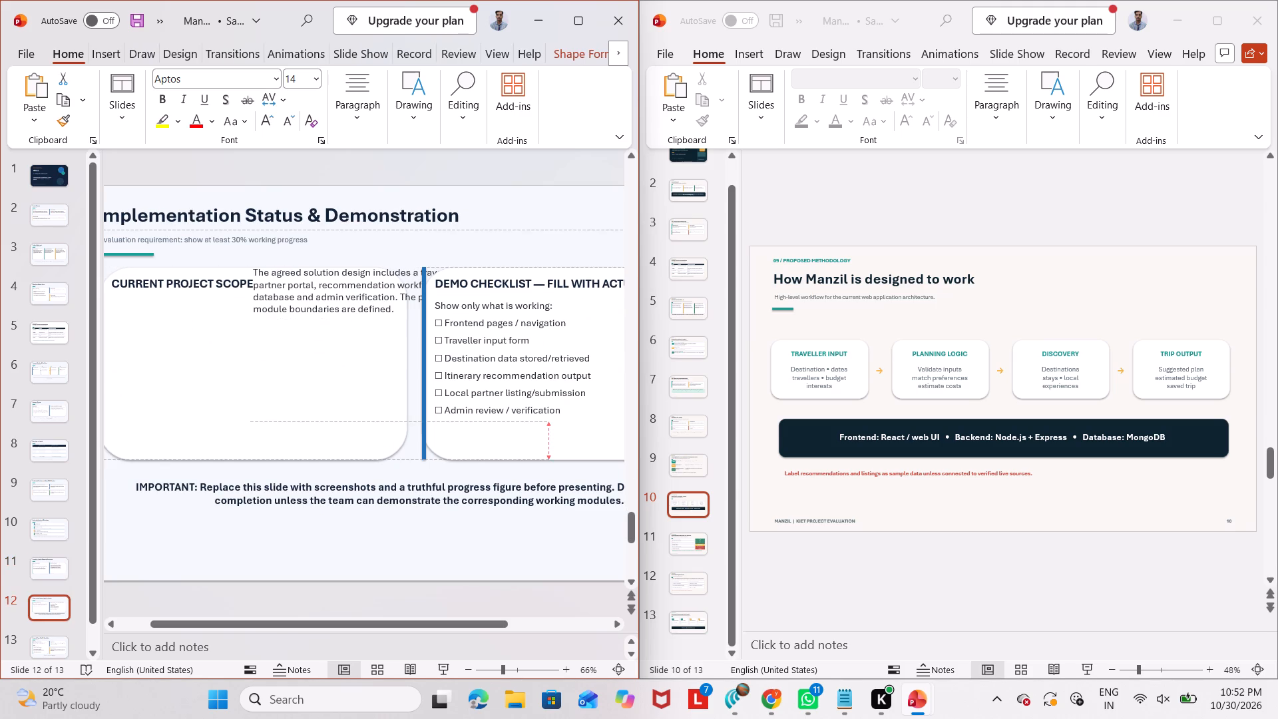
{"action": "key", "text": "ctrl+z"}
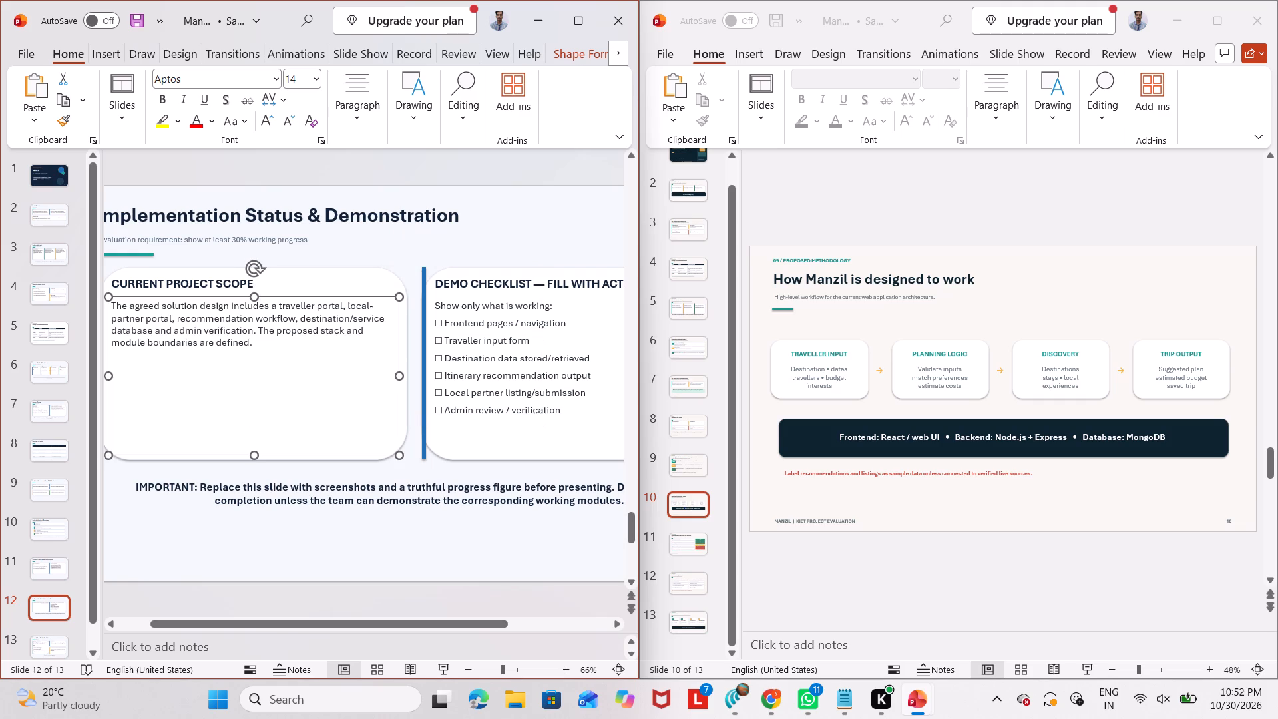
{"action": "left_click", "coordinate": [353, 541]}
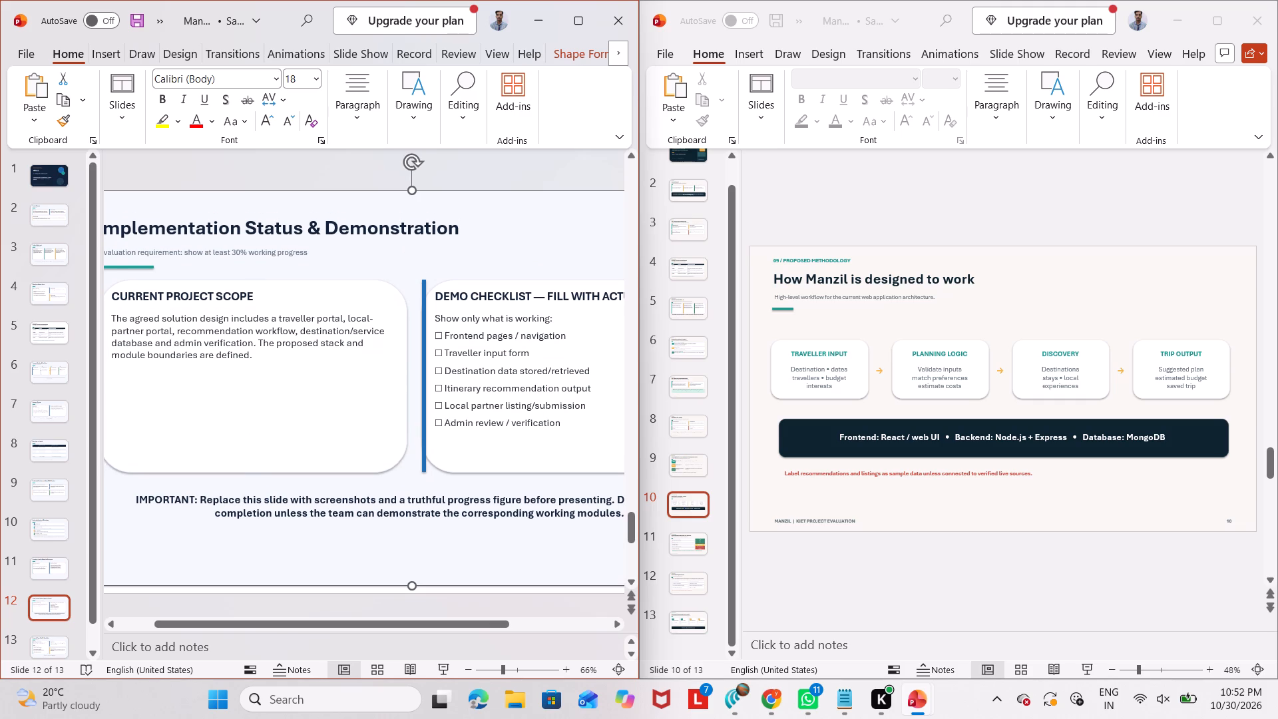
Copy the full-slide background shape on the Research Paper Draft & Conclusion slide.
{"action": "scroll", "coordinate": [354, 544], "scroll_direction": "down", "scroll_amount": 1}
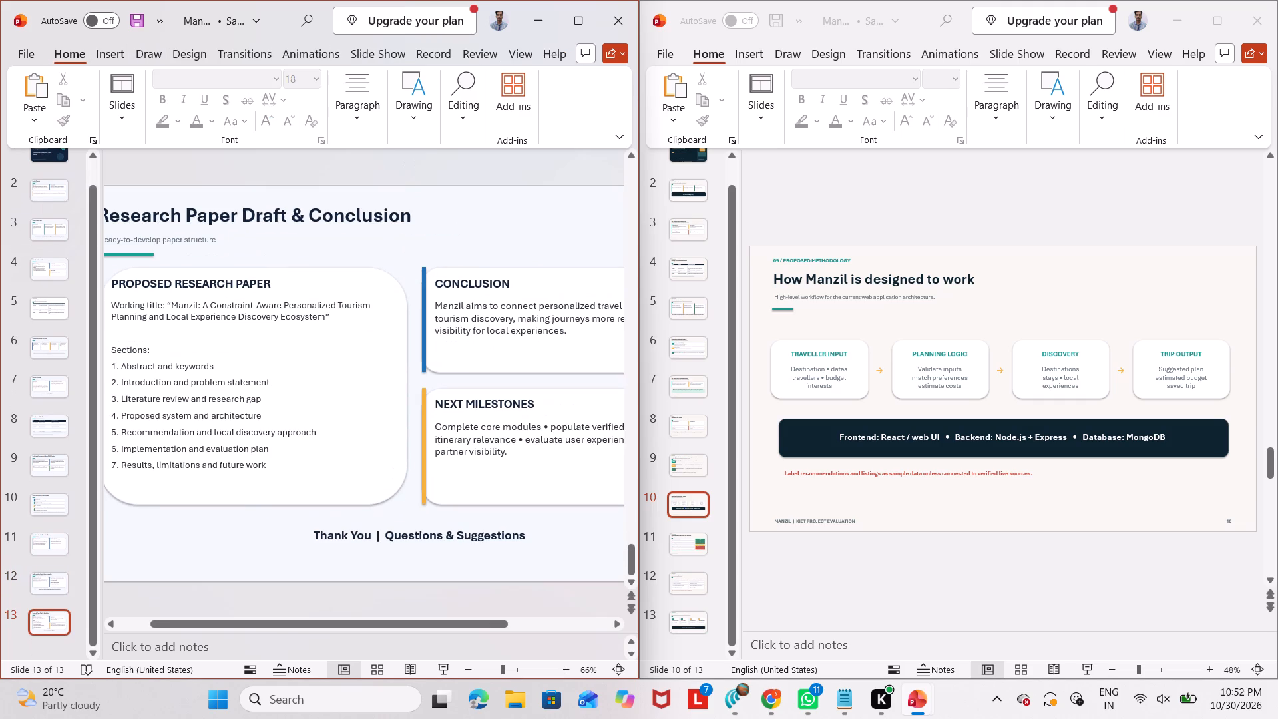
{"action": "scroll", "coordinate": [352, 541], "scroll_direction": "down", "scroll_amount": 2}
{"action": "scroll", "coordinate": [255, 285], "scroll_direction": "down", "scroll_amount": 3}
{"action": "scroll", "coordinate": [255, 285], "scroll_direction": "up", "scroll_amount": 3}
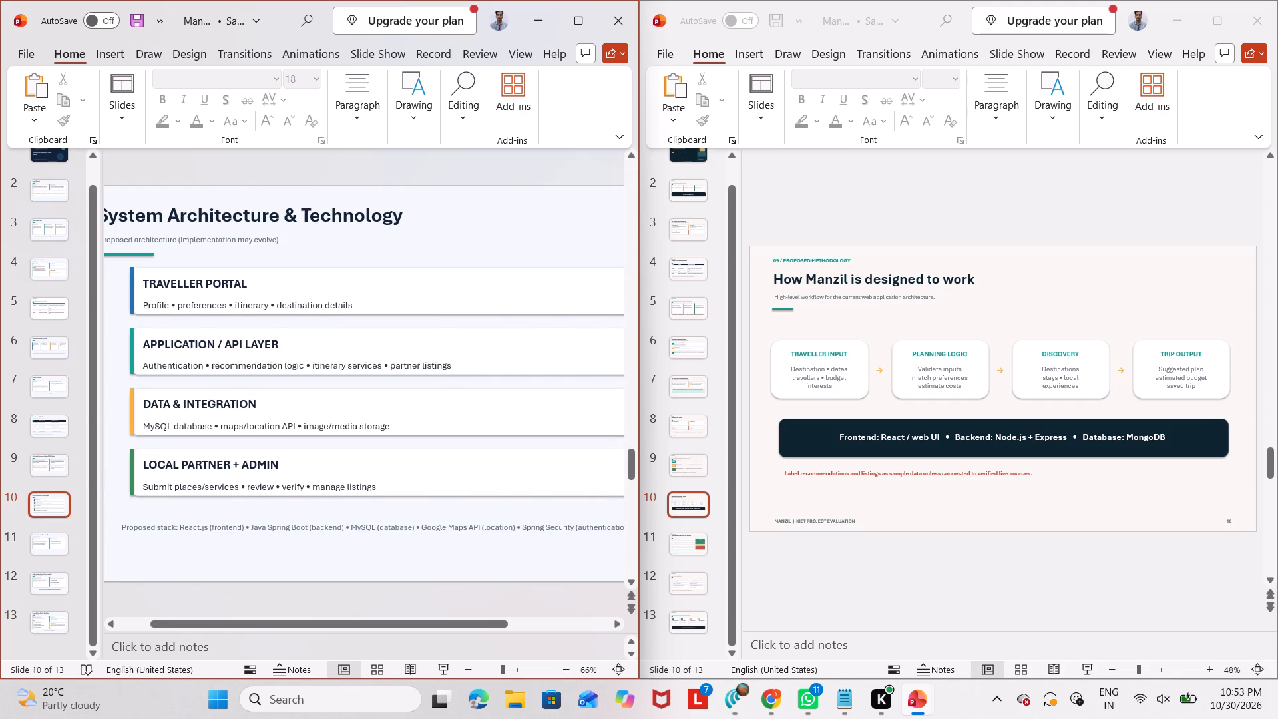
{"action": "scroll", "coordinate": [284, 308], "scroll_direction": "down", "scroll_amount": 6}
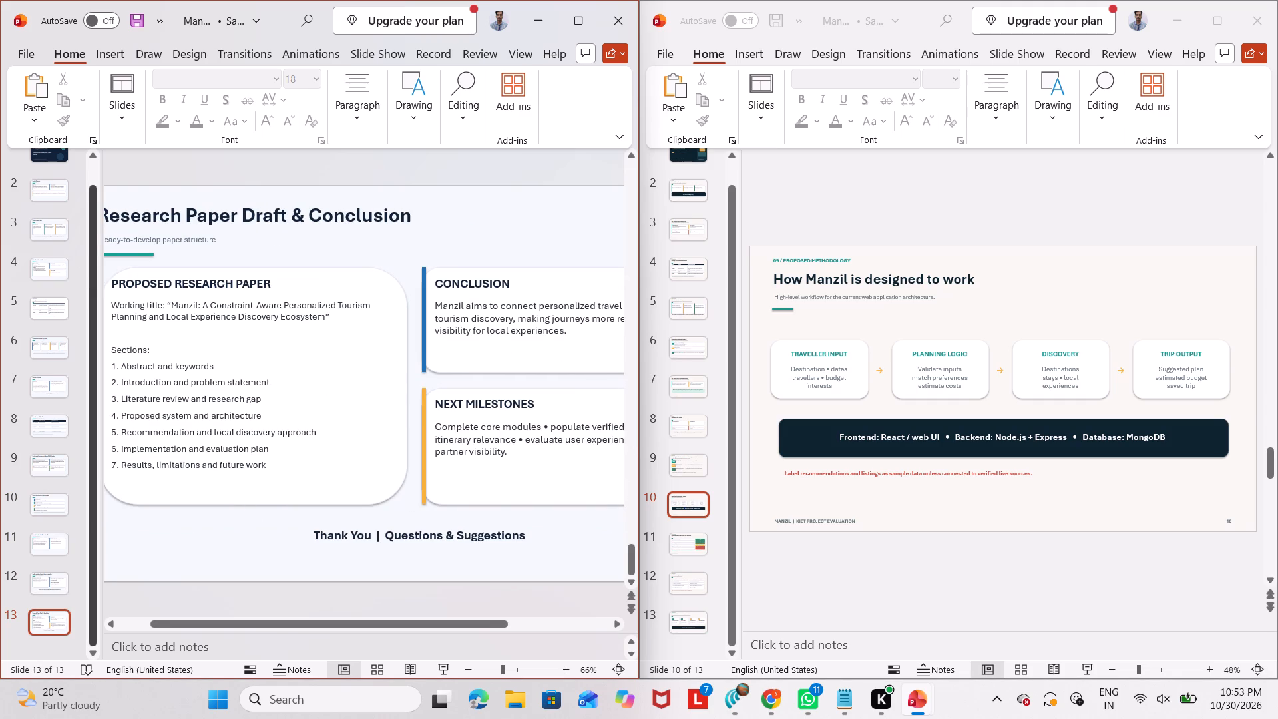
{"action": "right_click", "coordinate": [239, 264]}
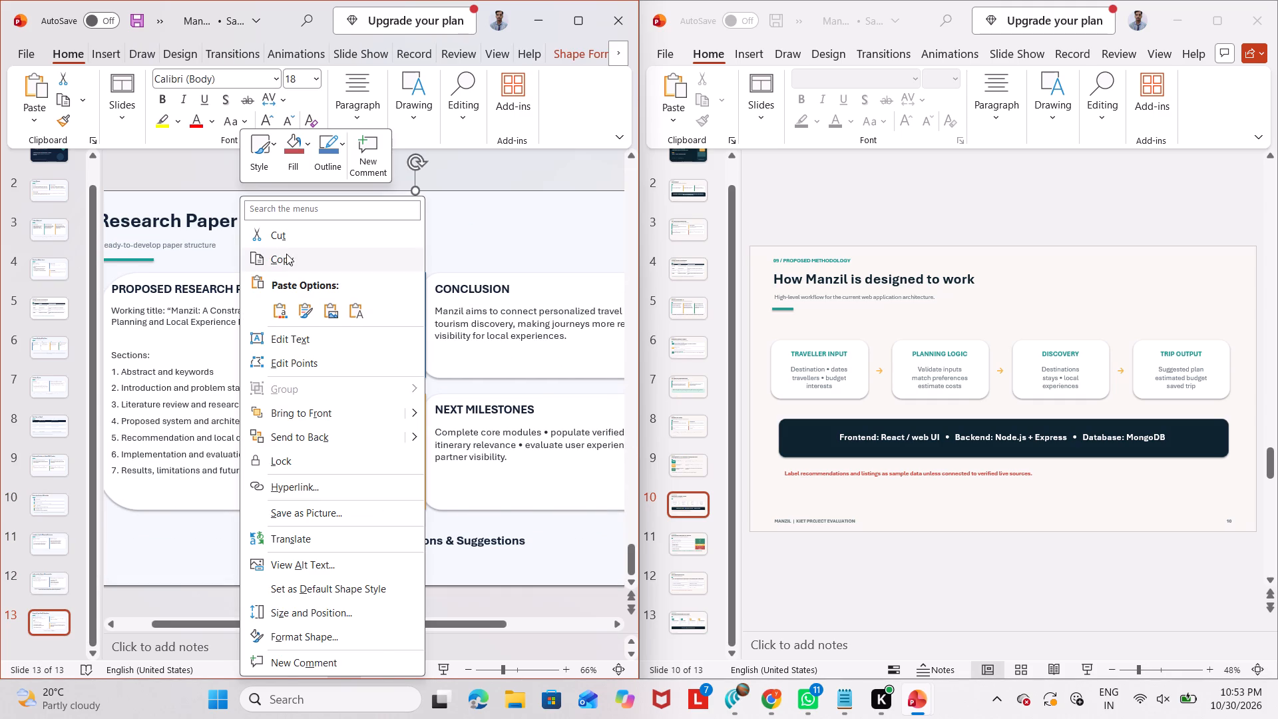
{"action": "left_click", "coordinate": [286, 254]}
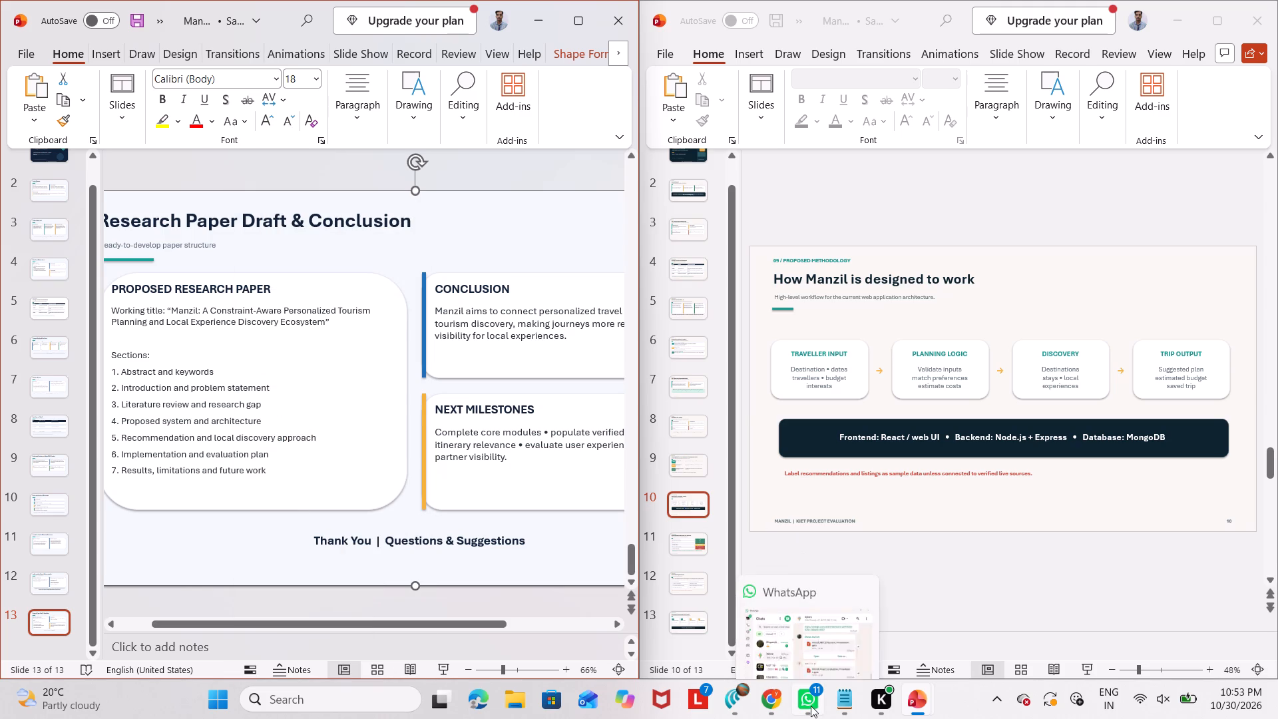
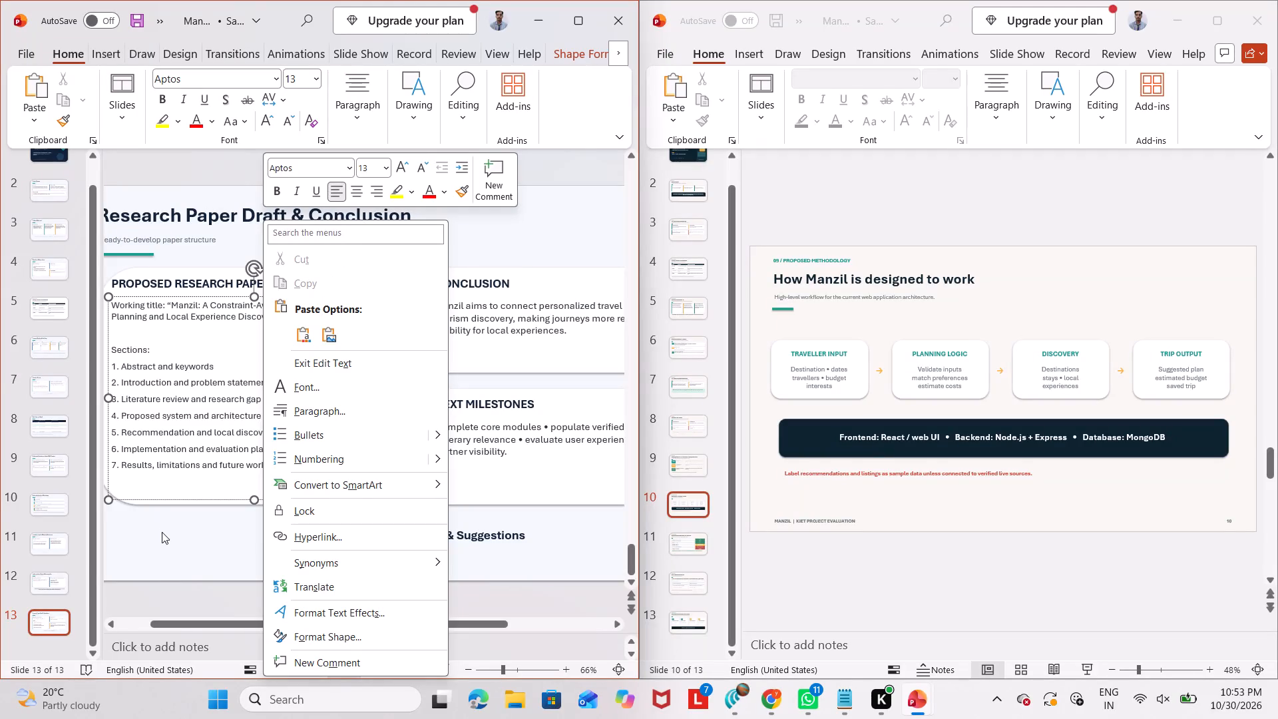
Undo the last change on the Implementation Status & Demonstration slide.
{"action": "key", "text": "ctrl+z"}
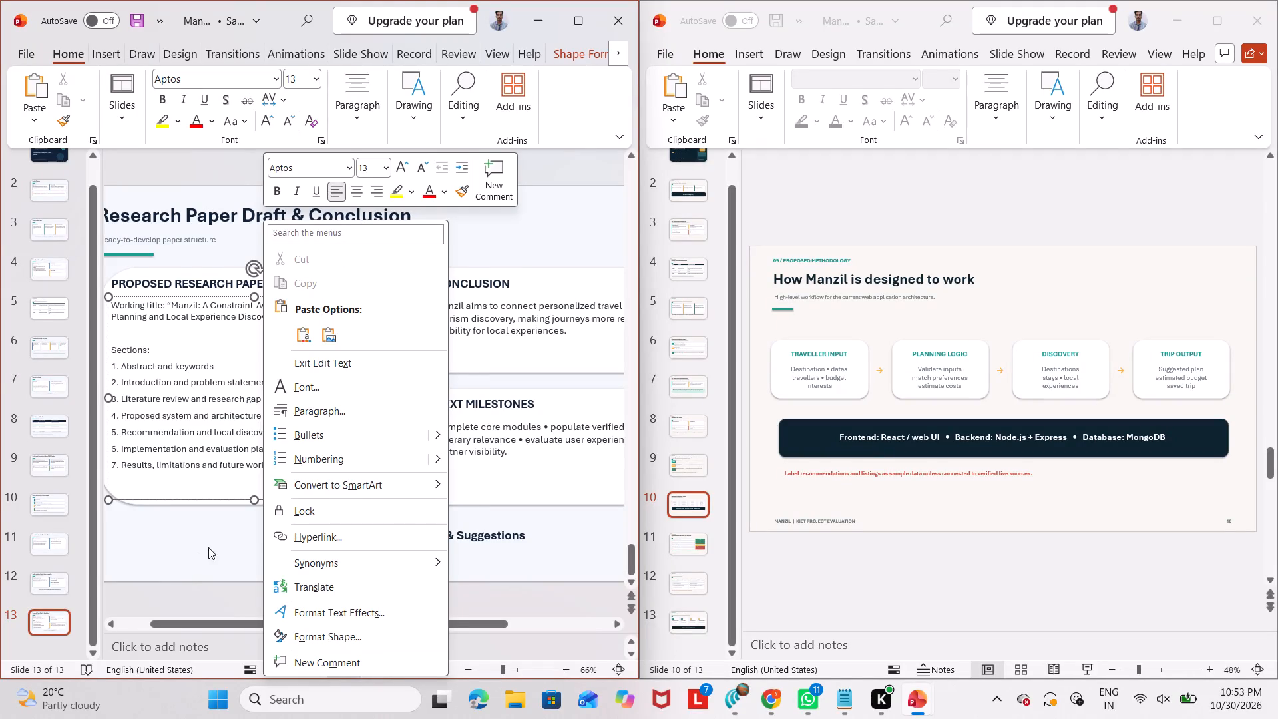
{"action": "left_click", "coordinate": [208, 547]}
{"action": "key", "text": "ctrl+z"}
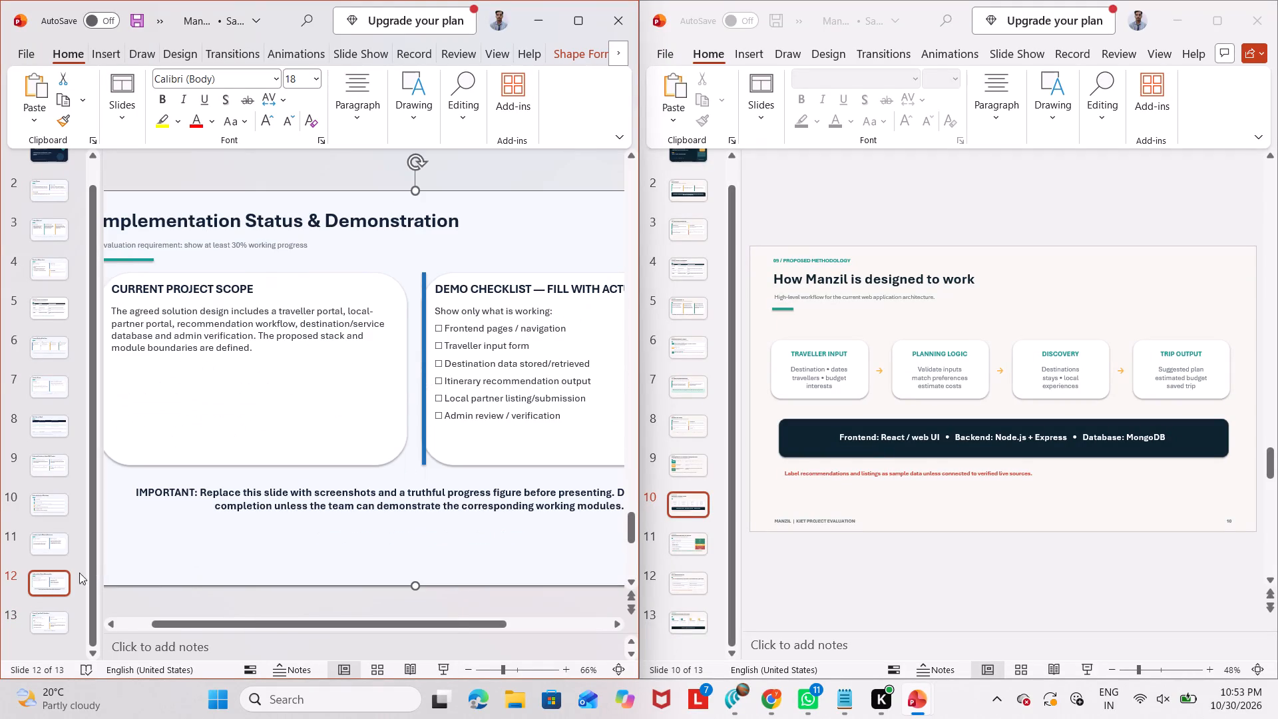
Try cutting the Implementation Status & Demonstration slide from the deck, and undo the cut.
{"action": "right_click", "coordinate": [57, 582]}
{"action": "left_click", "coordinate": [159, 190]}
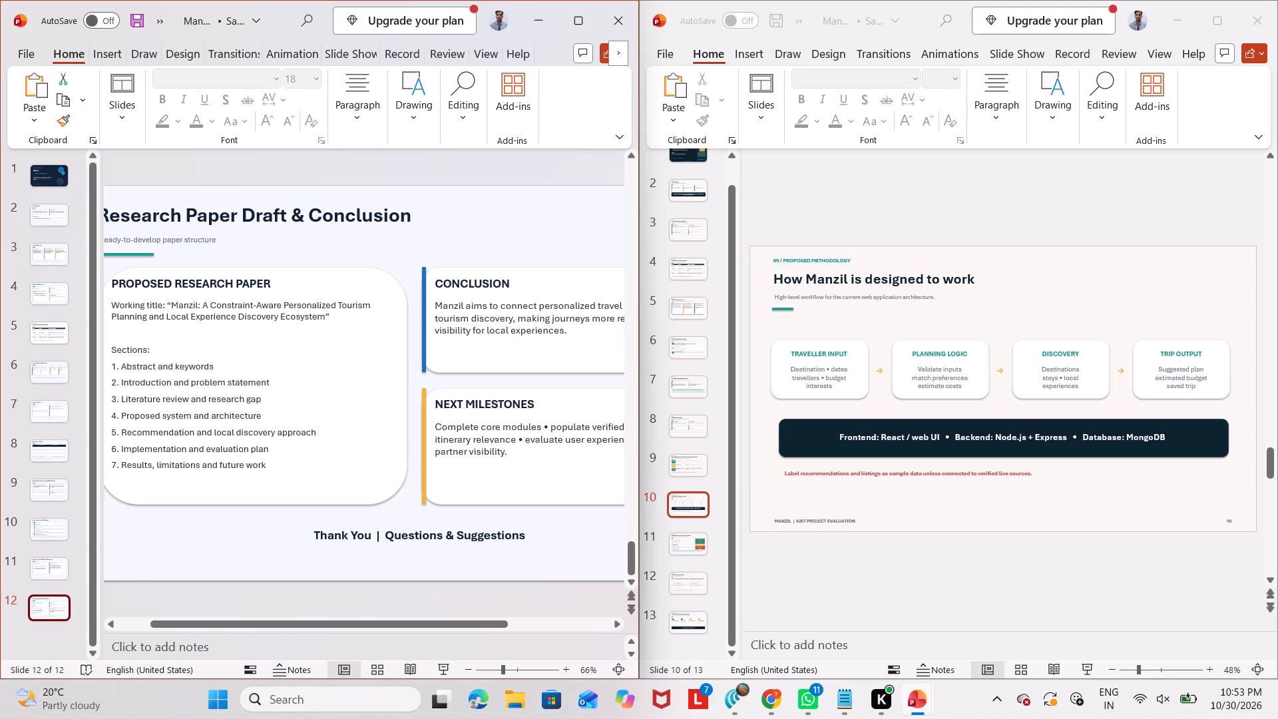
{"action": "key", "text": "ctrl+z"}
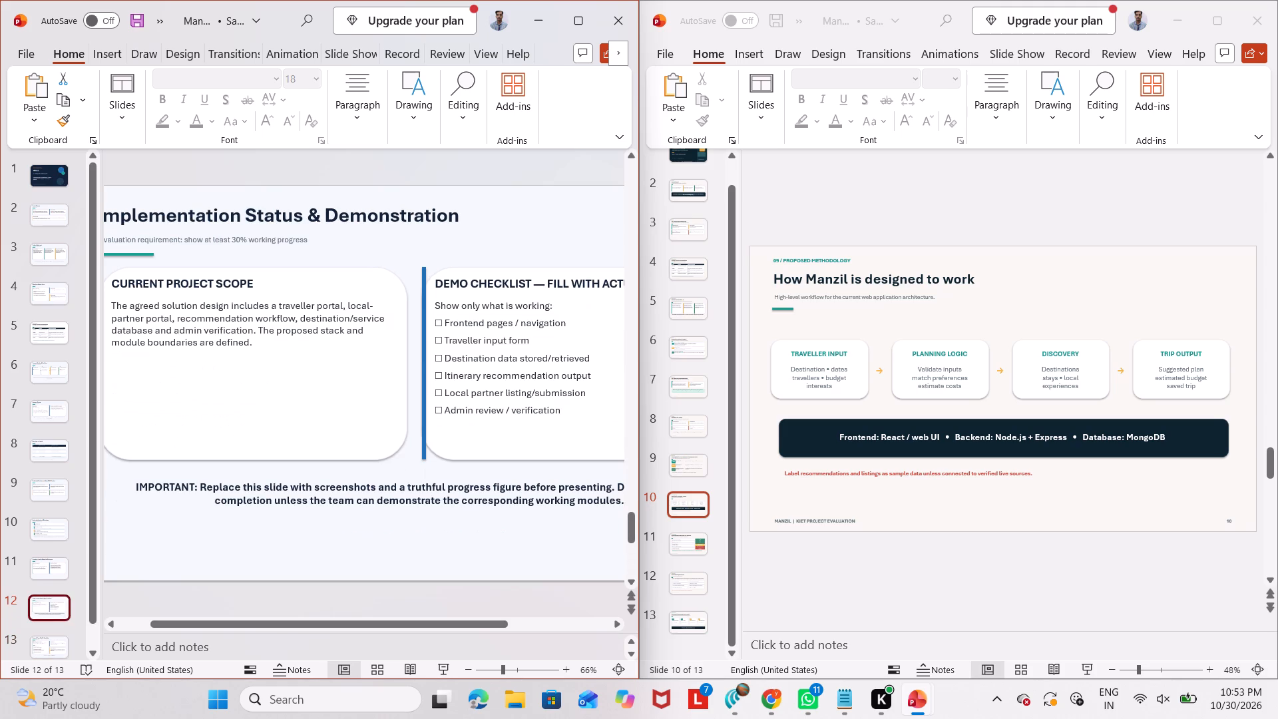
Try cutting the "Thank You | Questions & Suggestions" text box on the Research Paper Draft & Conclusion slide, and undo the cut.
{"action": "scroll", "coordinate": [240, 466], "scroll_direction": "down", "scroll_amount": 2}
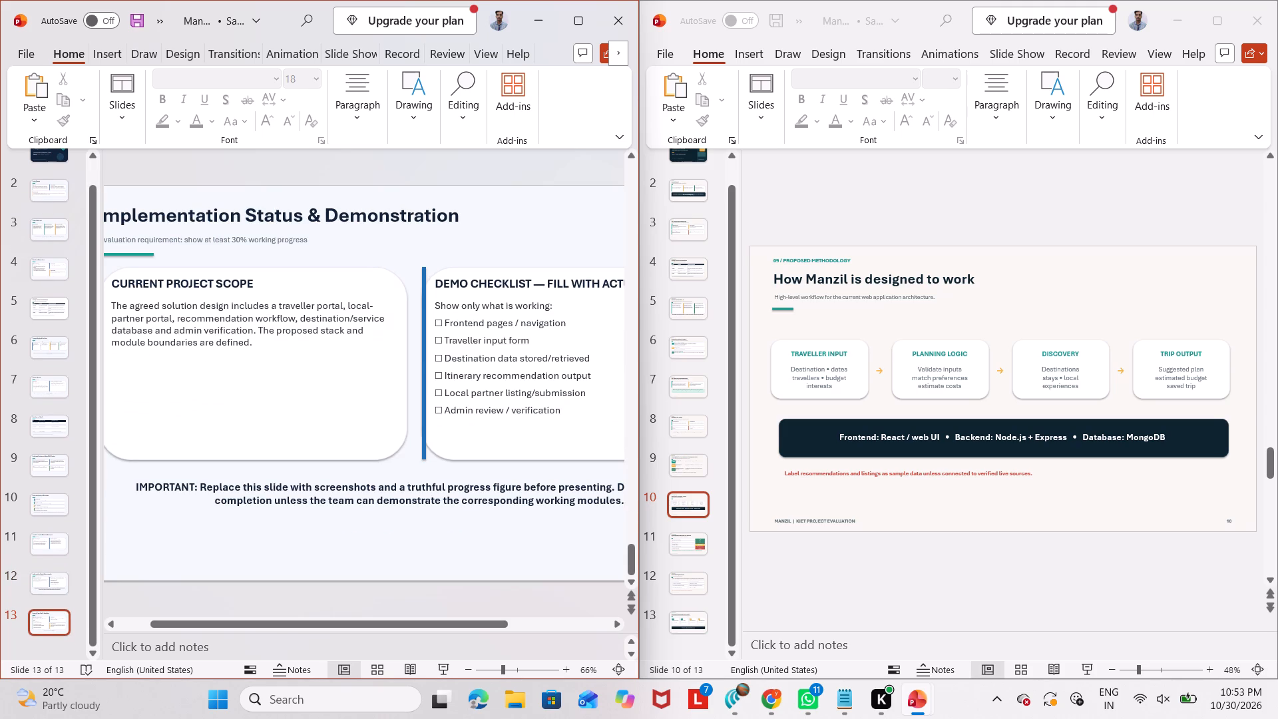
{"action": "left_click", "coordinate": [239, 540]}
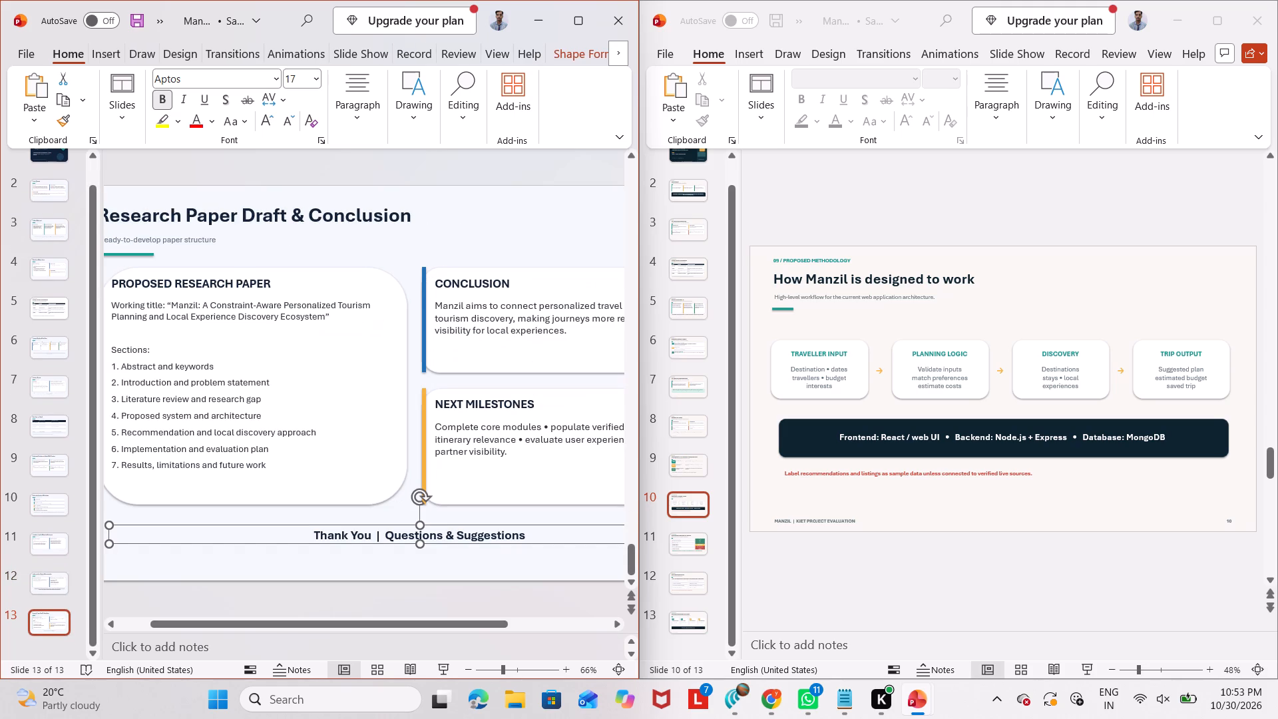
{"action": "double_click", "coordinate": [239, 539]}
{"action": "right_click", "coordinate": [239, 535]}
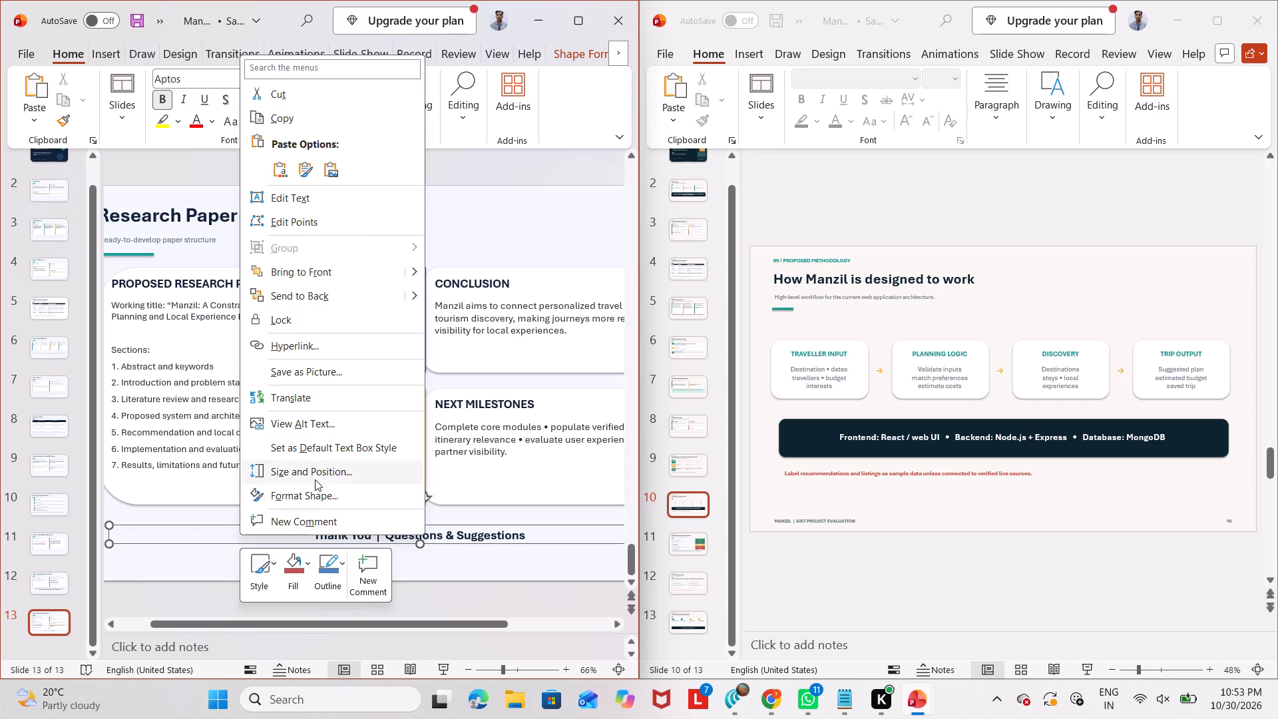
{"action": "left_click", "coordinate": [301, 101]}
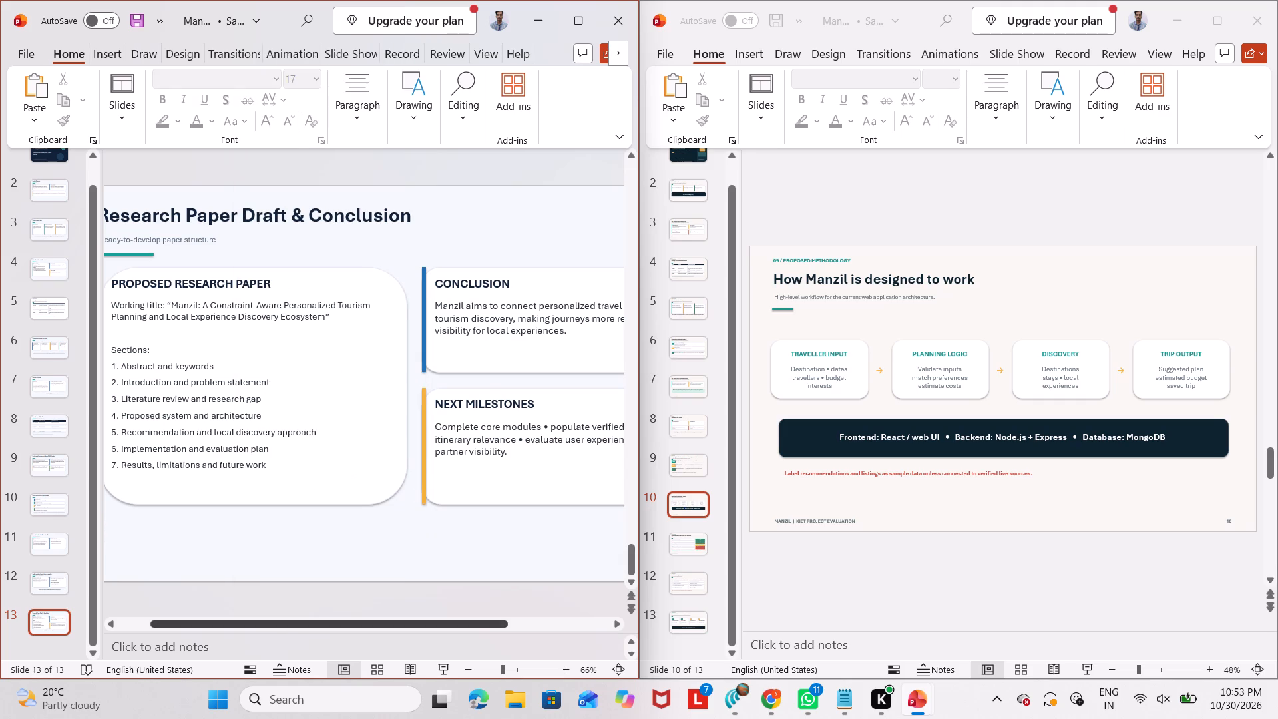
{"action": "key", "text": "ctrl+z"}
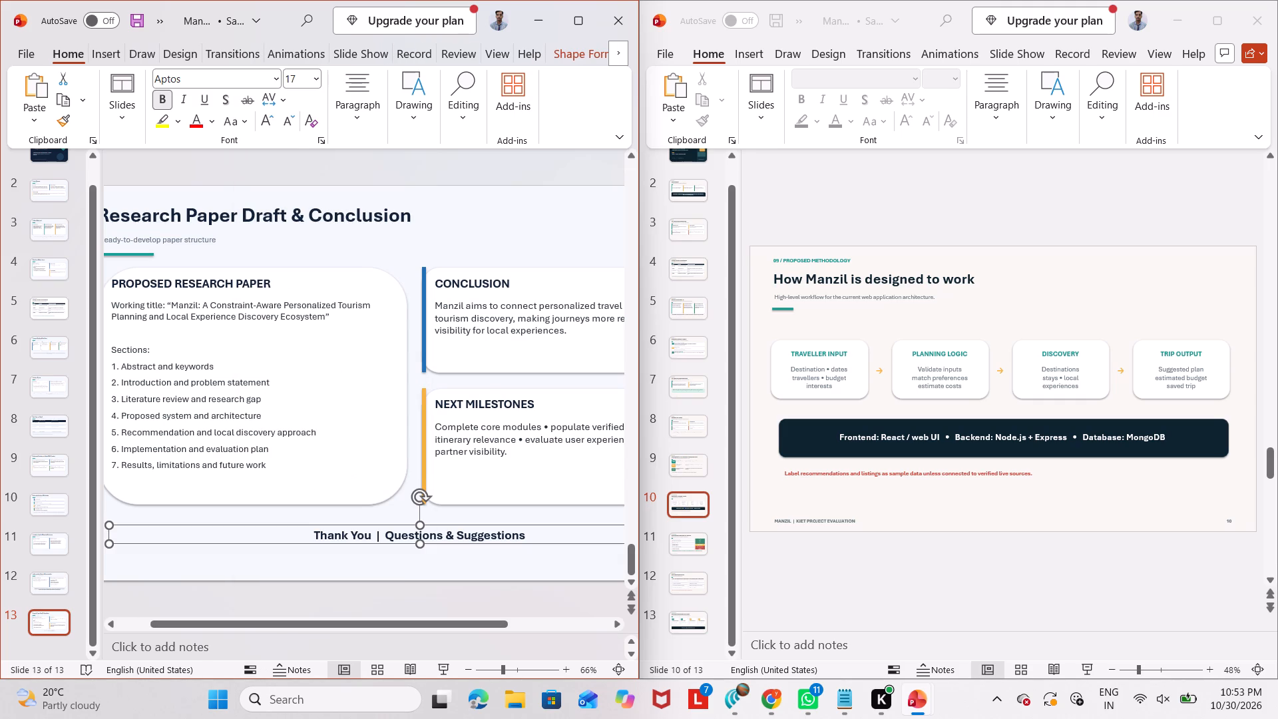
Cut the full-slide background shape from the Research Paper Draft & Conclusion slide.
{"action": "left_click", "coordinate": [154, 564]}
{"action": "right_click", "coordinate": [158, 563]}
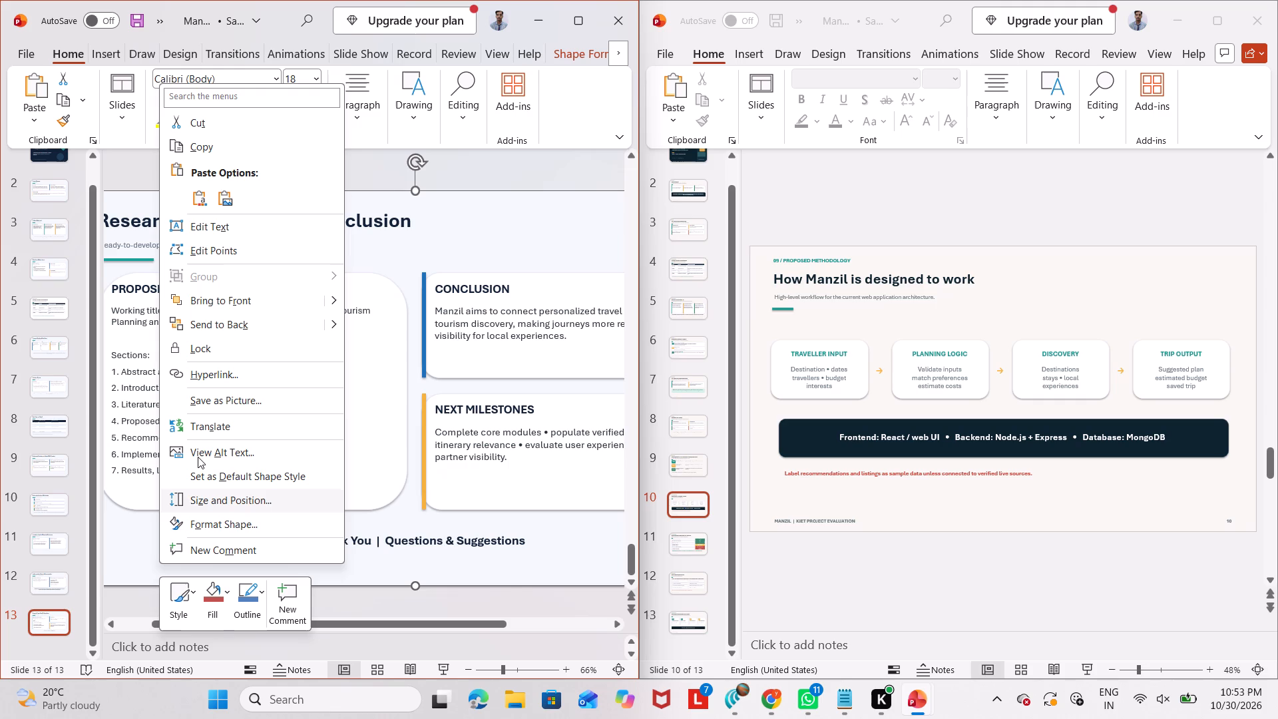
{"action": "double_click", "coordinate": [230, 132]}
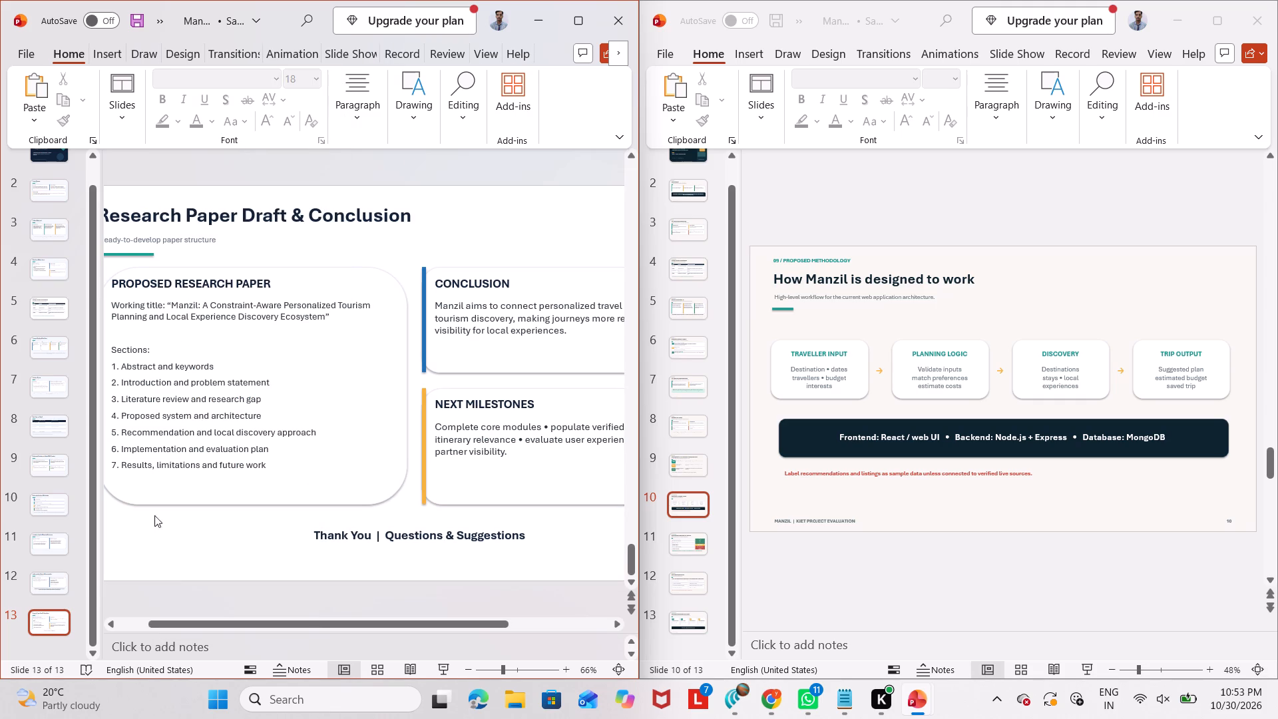
Cut the whole Research Paper Draft & Conclusion slide from the deck.
{"action": "right_click", "coordinate": [39, 616]}
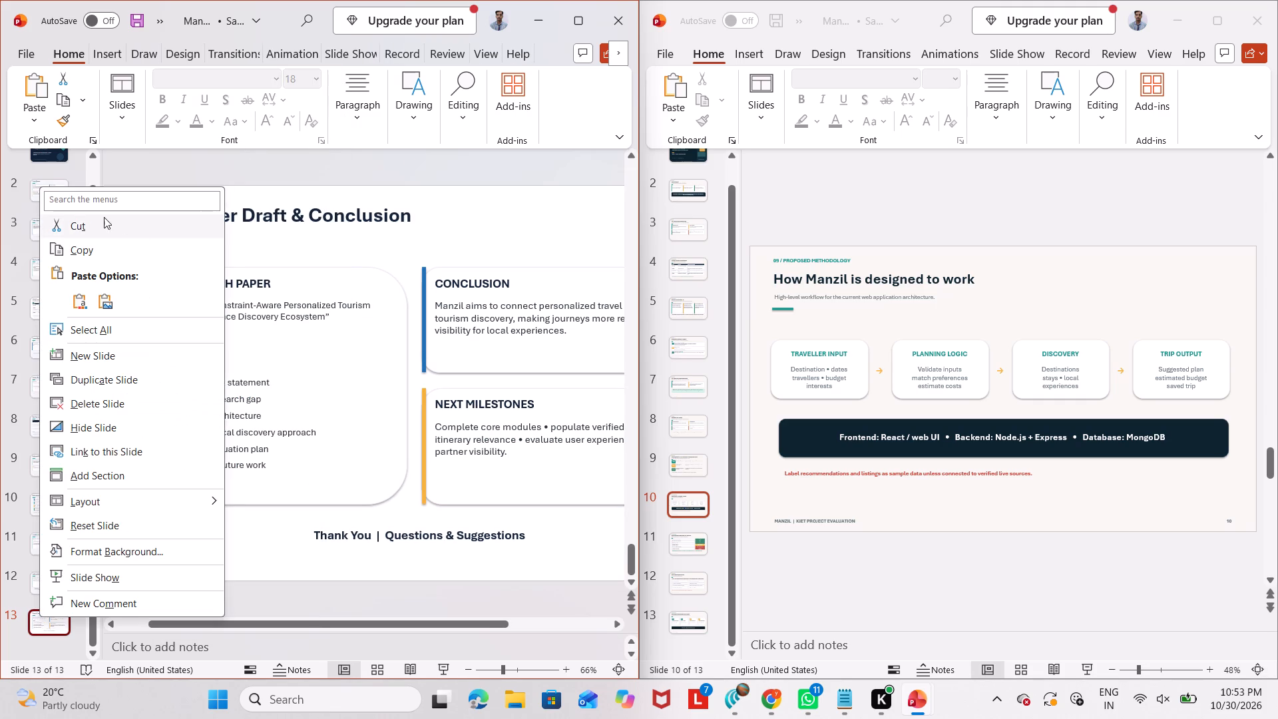
{"action": "left_click", "coordinate": [101, 217]}
Add a new blank slide at the end of the deck, following the Implementation Status & Demonstration slide.
{"action": "left_click", "coordinate": [136, 89]}
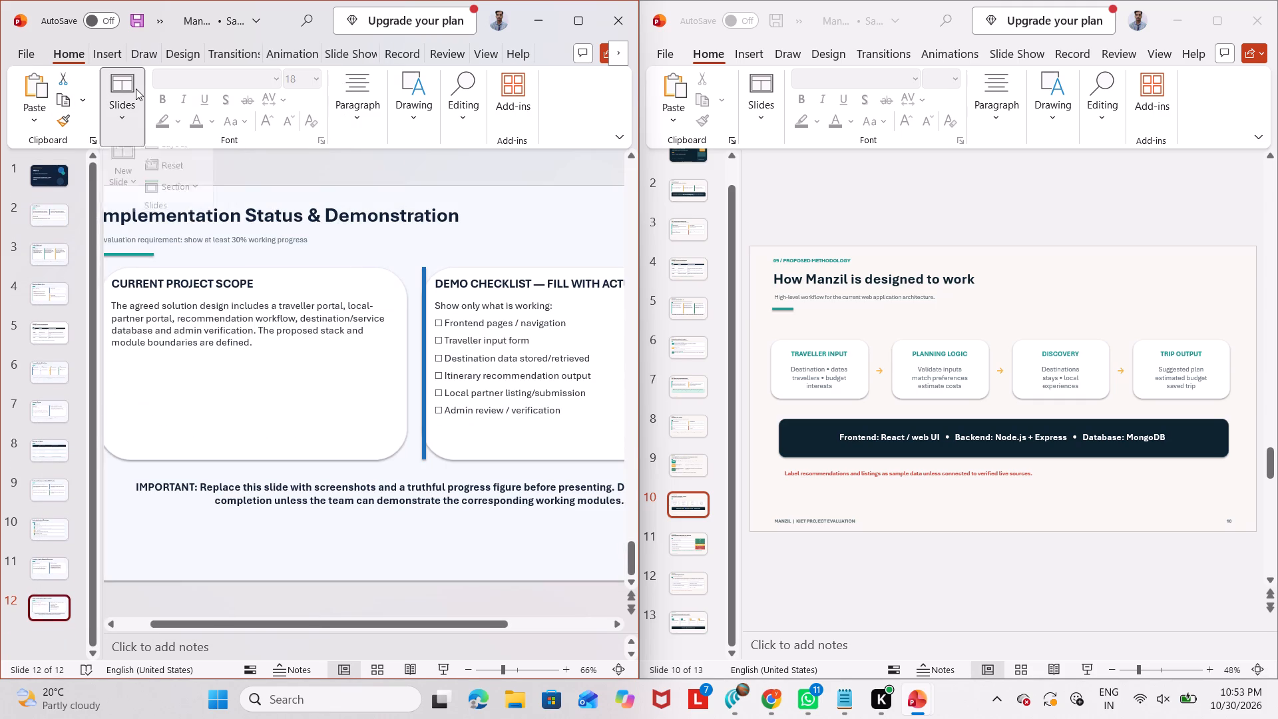
{"action": "double_click", "coordinate": [126, 93]}
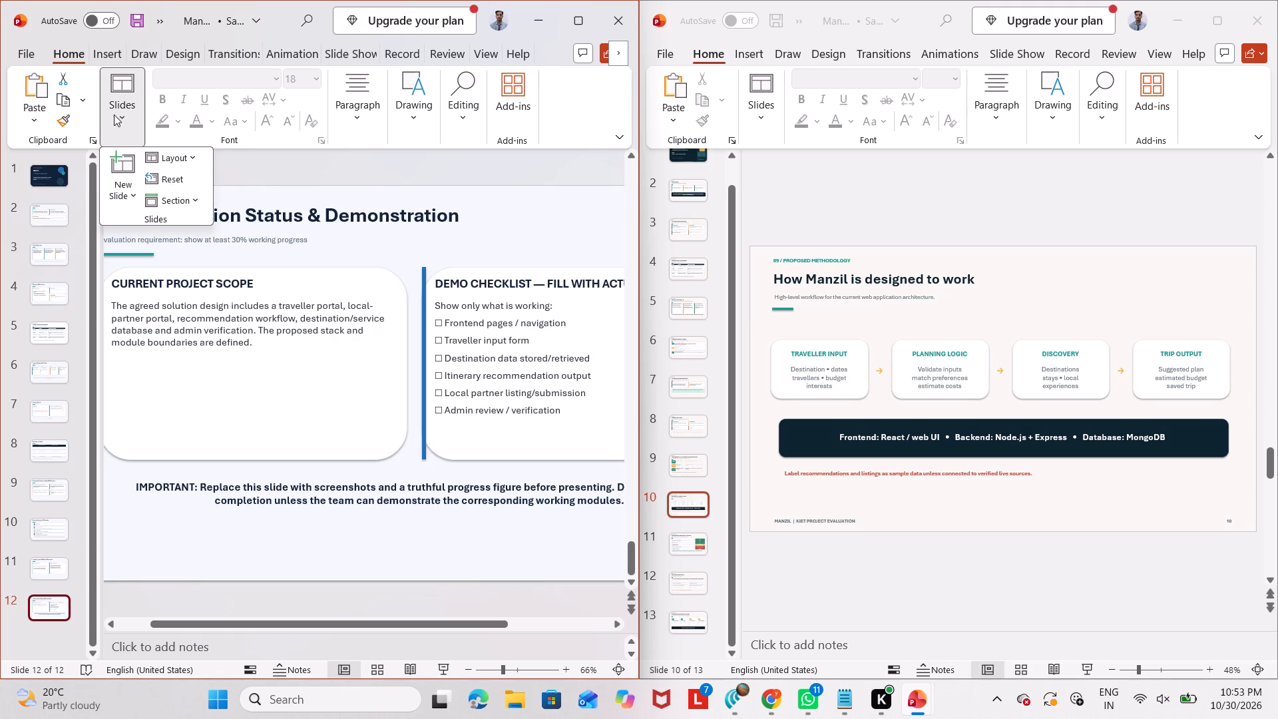
{"action": "left_click", "coordinate": [106, 170]}
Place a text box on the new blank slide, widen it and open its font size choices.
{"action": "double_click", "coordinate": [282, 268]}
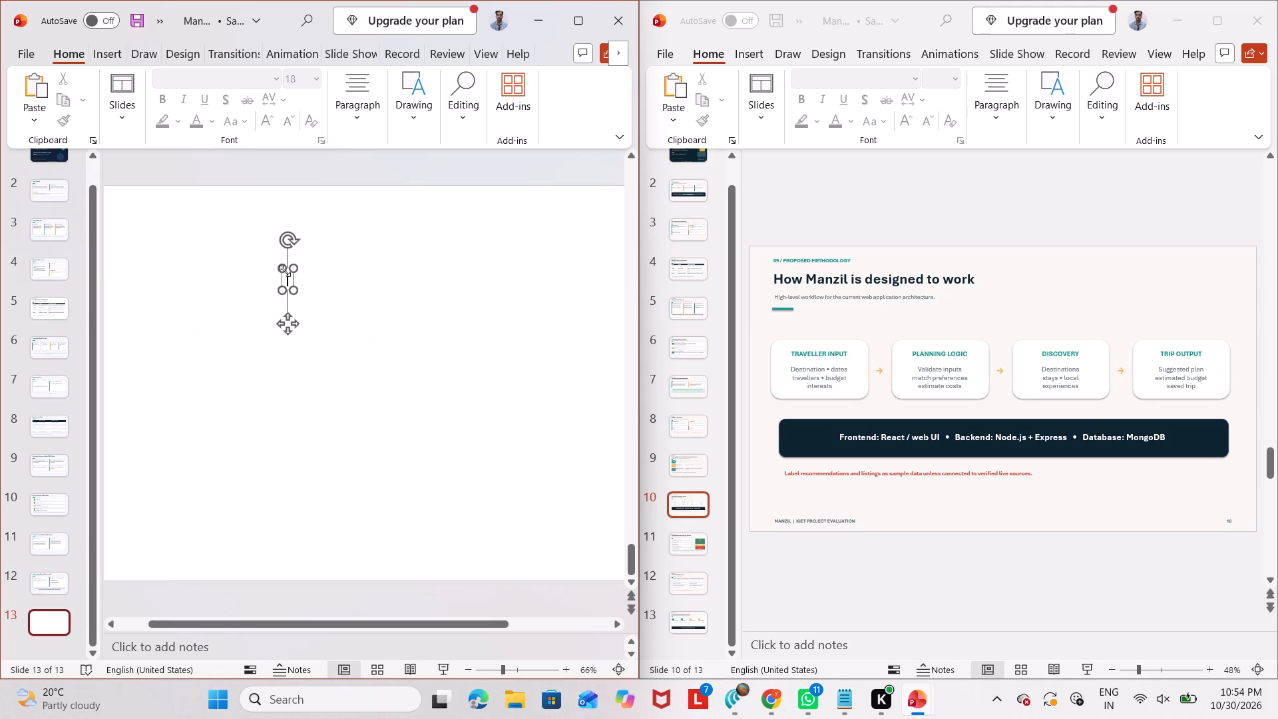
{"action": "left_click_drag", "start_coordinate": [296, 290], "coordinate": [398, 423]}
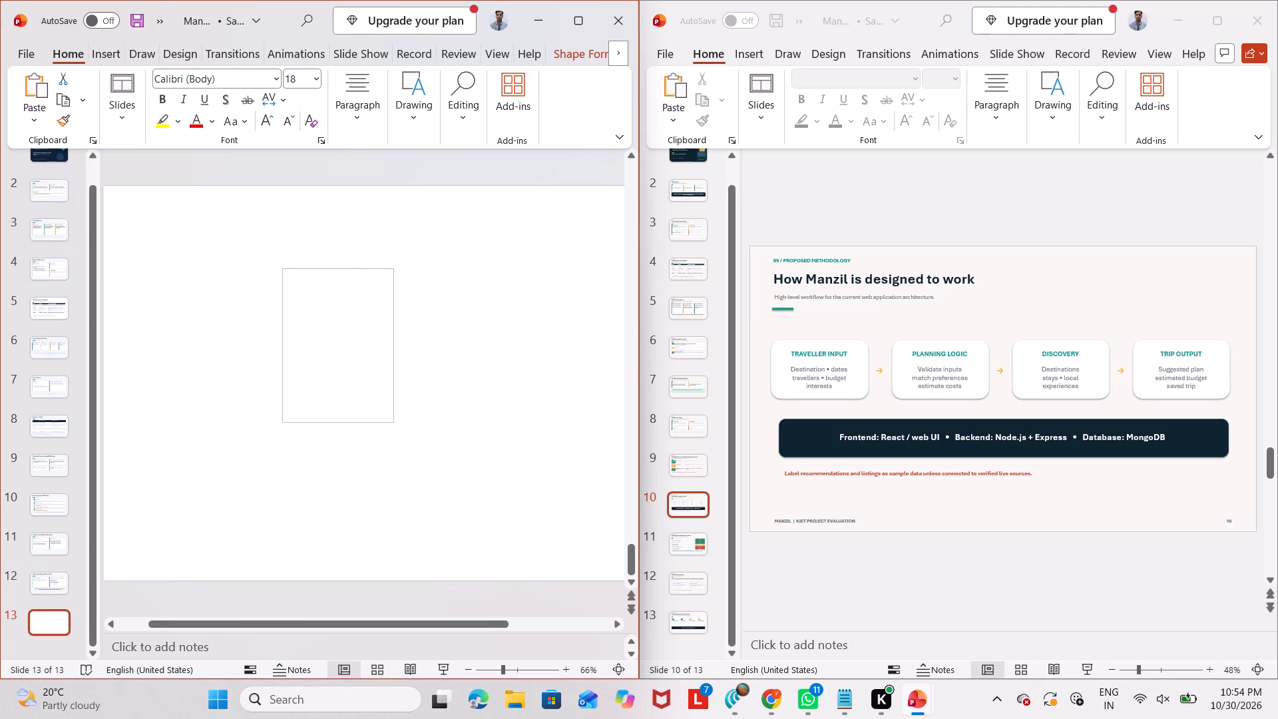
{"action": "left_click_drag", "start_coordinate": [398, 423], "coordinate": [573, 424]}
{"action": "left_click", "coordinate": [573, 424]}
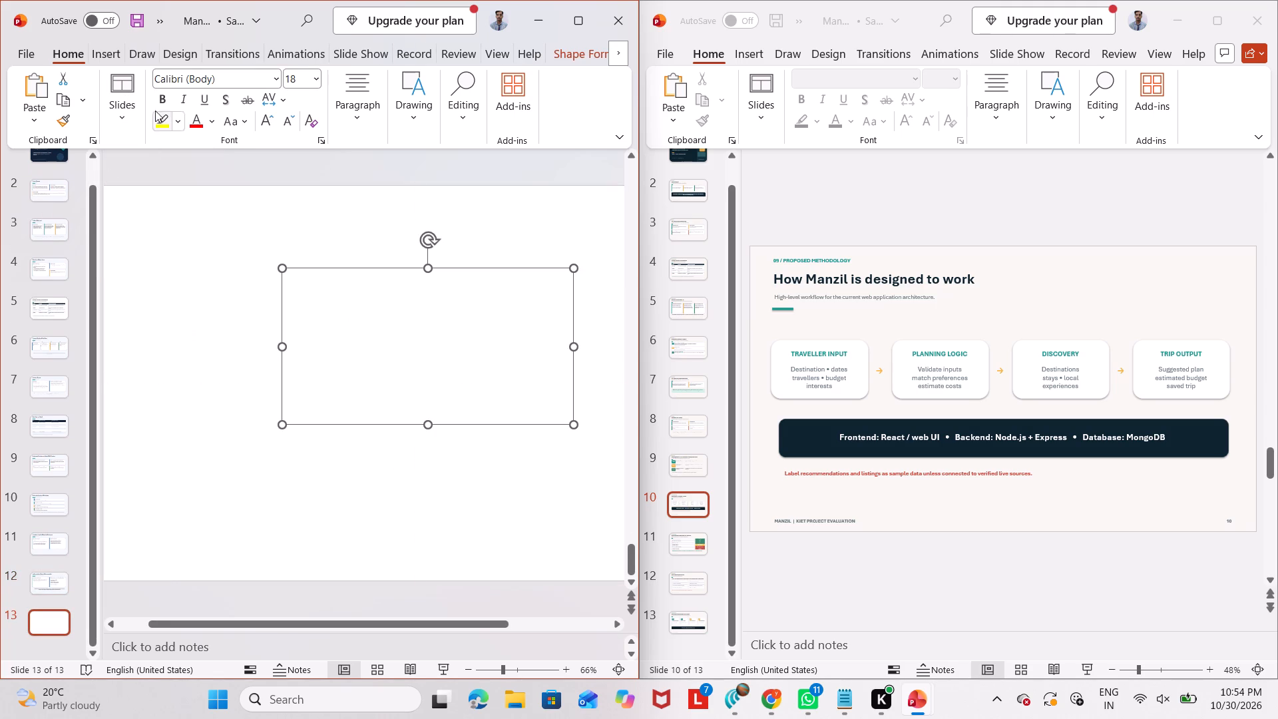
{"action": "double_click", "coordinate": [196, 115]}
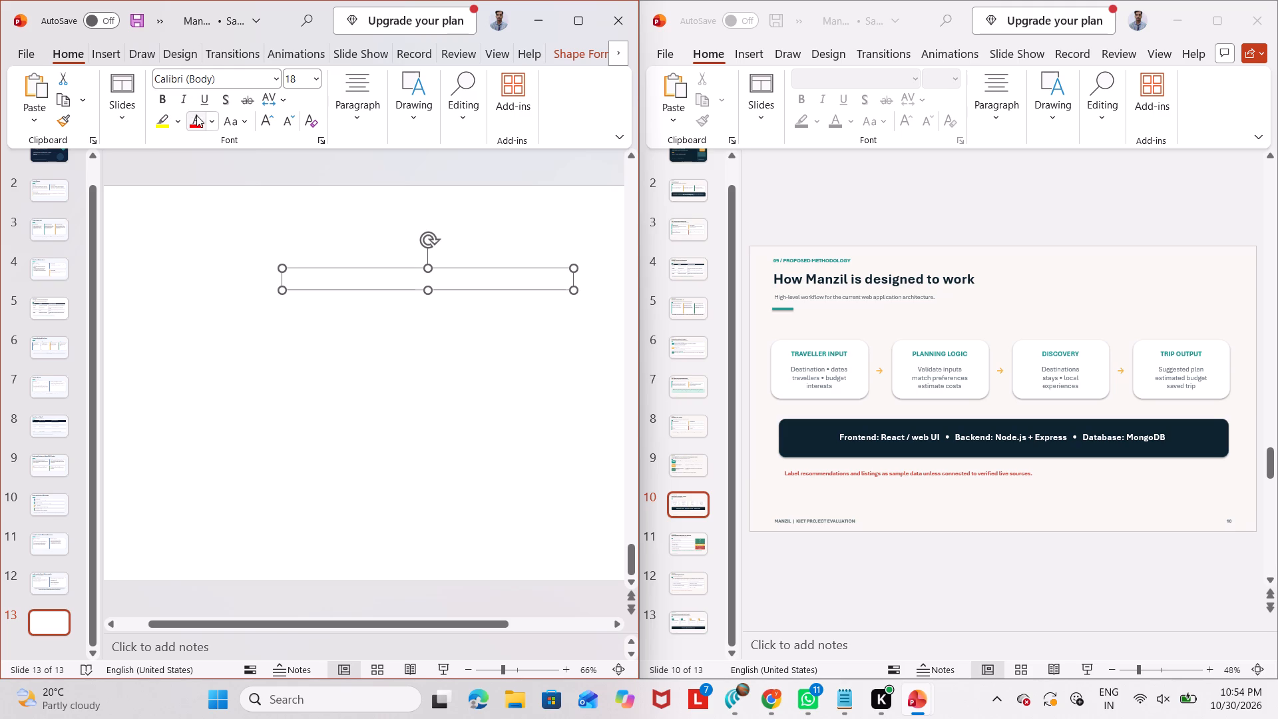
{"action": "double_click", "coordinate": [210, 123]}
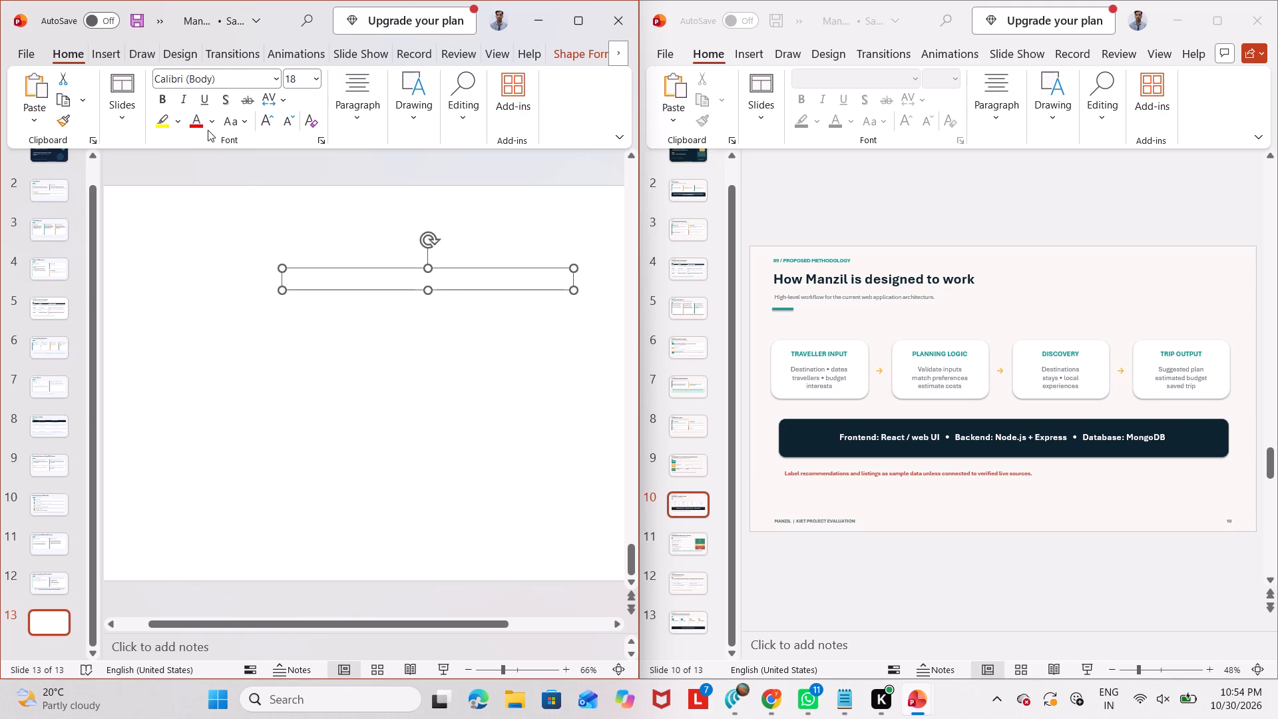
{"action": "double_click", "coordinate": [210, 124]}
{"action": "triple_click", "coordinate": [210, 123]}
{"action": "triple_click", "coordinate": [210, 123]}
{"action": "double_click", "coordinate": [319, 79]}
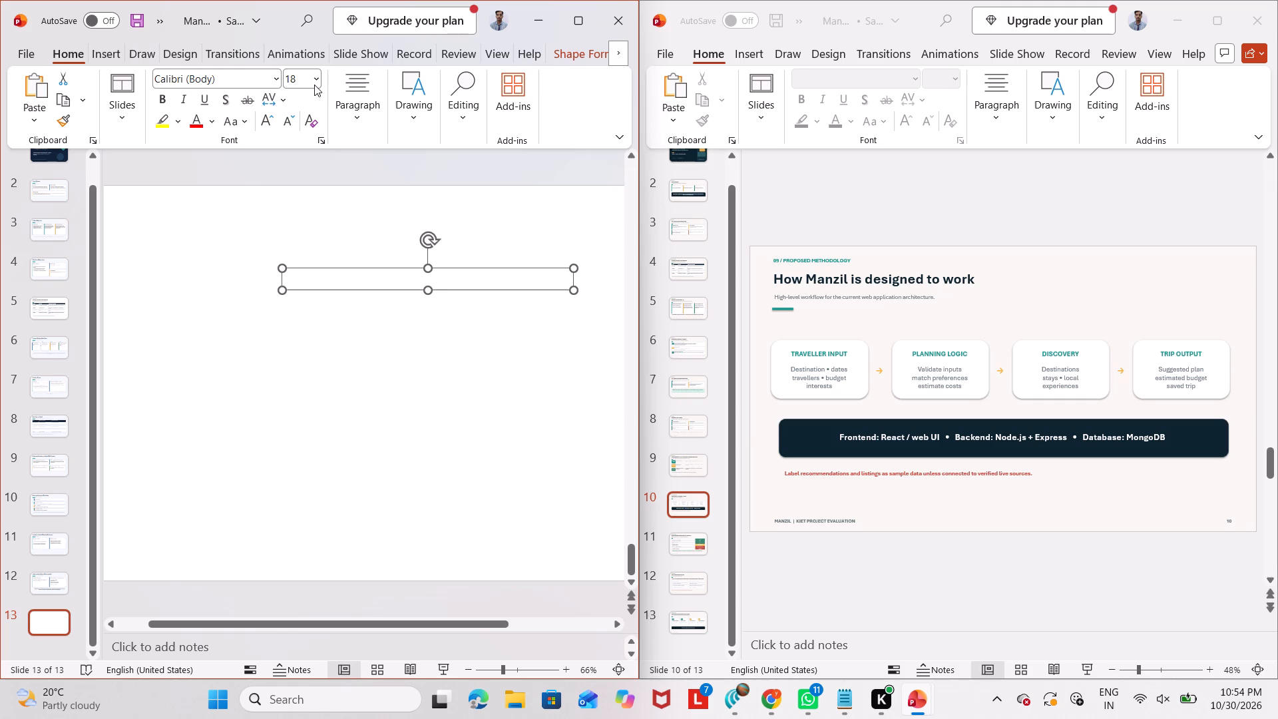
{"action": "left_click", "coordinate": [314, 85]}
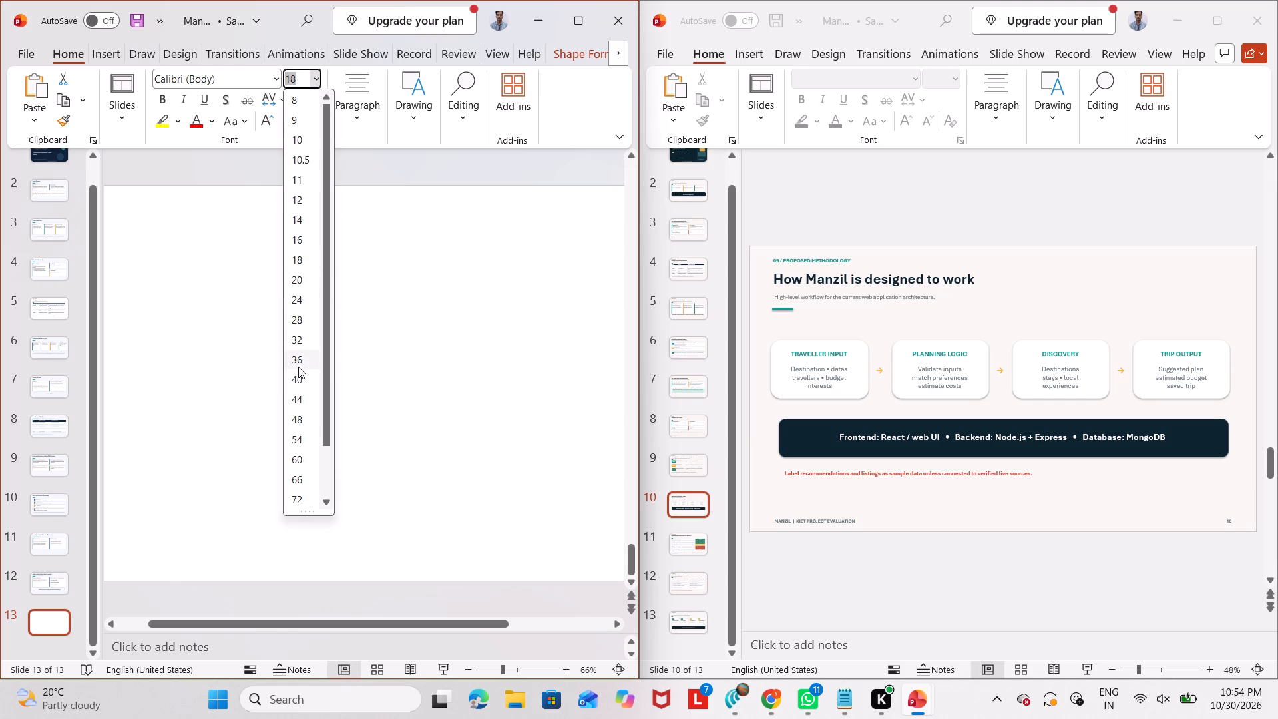
Place an empty text box around the middle of the blank slide and stretch it wider and taller.
{"action": "triple_click", "coordinate": [300, 376]}
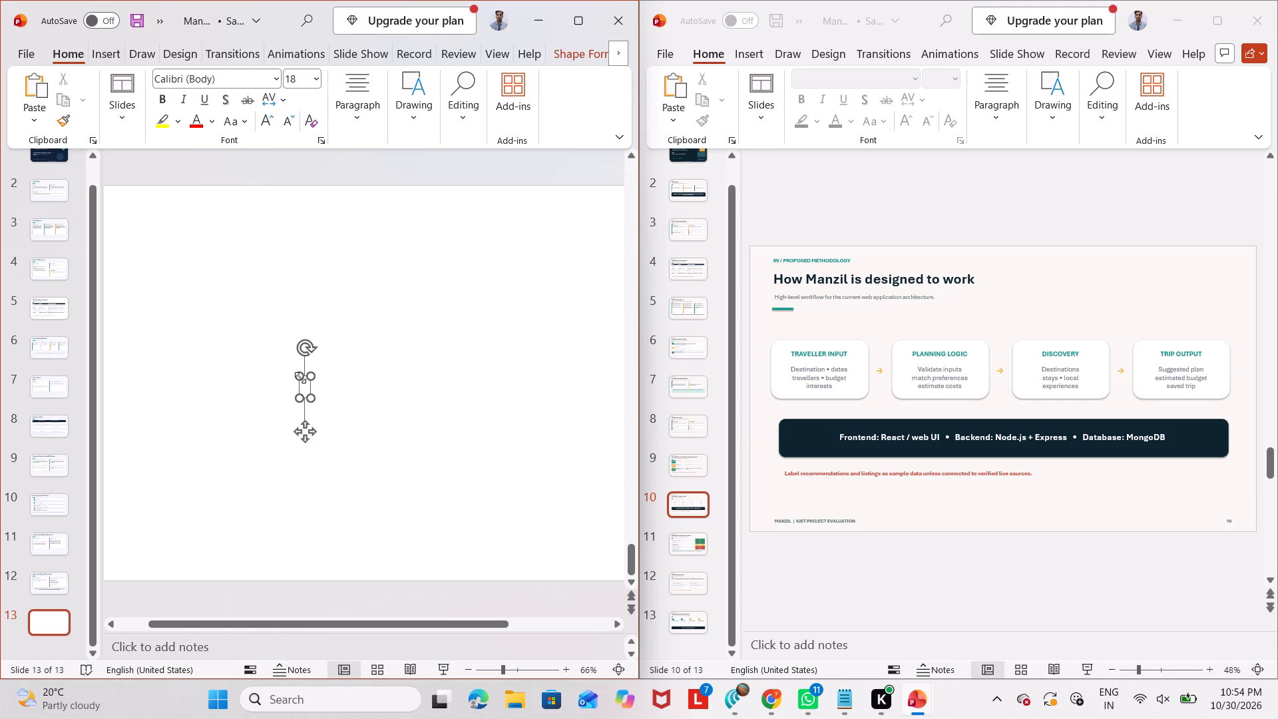
{"action": "left_click_drag", "start_coordinate": [315, 381], "coordinate": [335, 381]}
{"action": "left_click", "coordinate": [423, 383]}
{"action": "left_click", "coordinate": [437, 384]}
{"action": "left_click", "coordinate": [234, 326]}
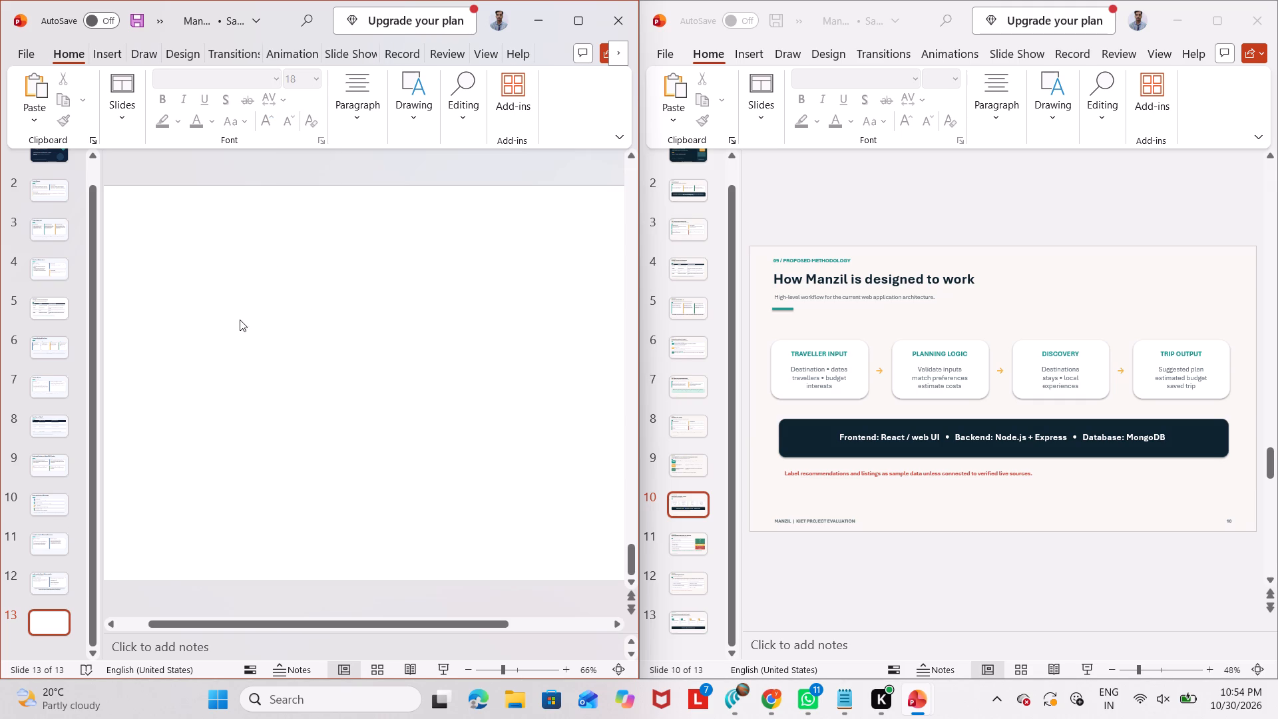
{"action": "key", "text": "ctrl+z"}
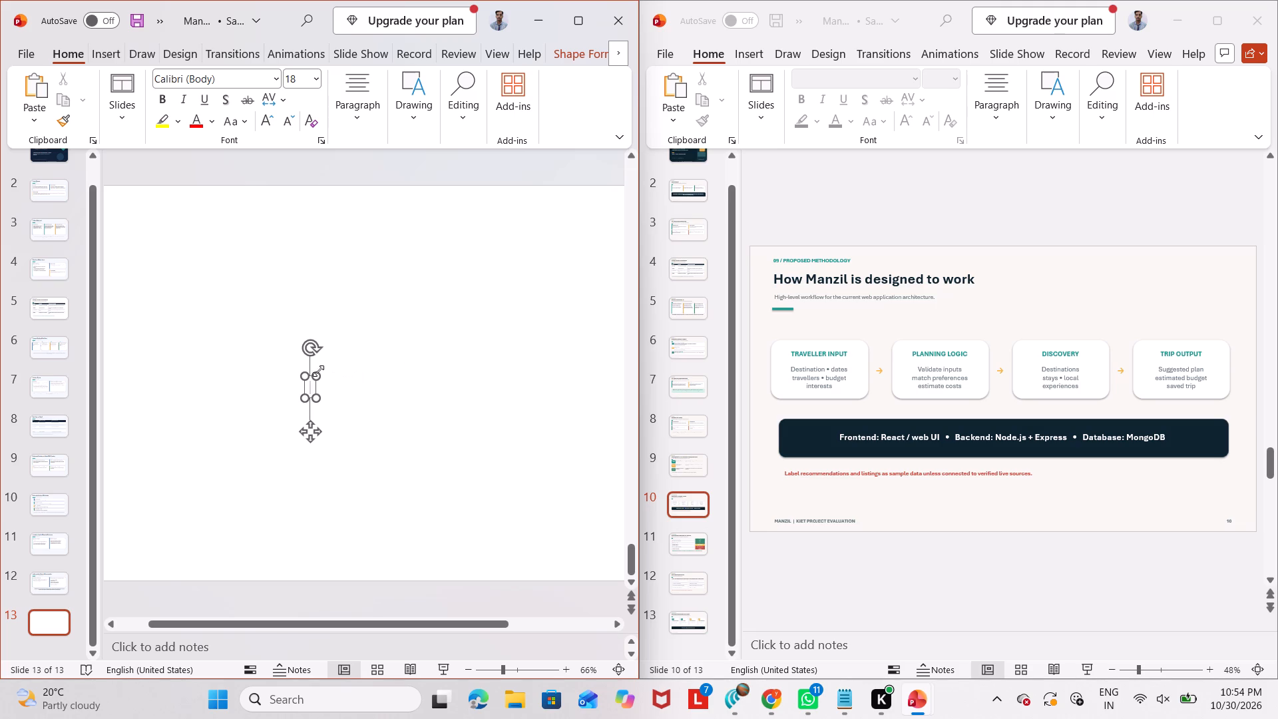
{"action": "left_click_drag", "start_coordinate": [318, 372], "coordinate": [556, 350]}
{"action": "left_click_drag", "start_coordinate": [562, 379], "coordinate": [561, 353]}
{"action": "left_click", "coordinate": [534, 304]}
{"action": "left_click_drag", "start_coordinate": [520, 303], "coordinate": [514, 302]}
{"action": "right_click", "coordinate": [355, 358]}
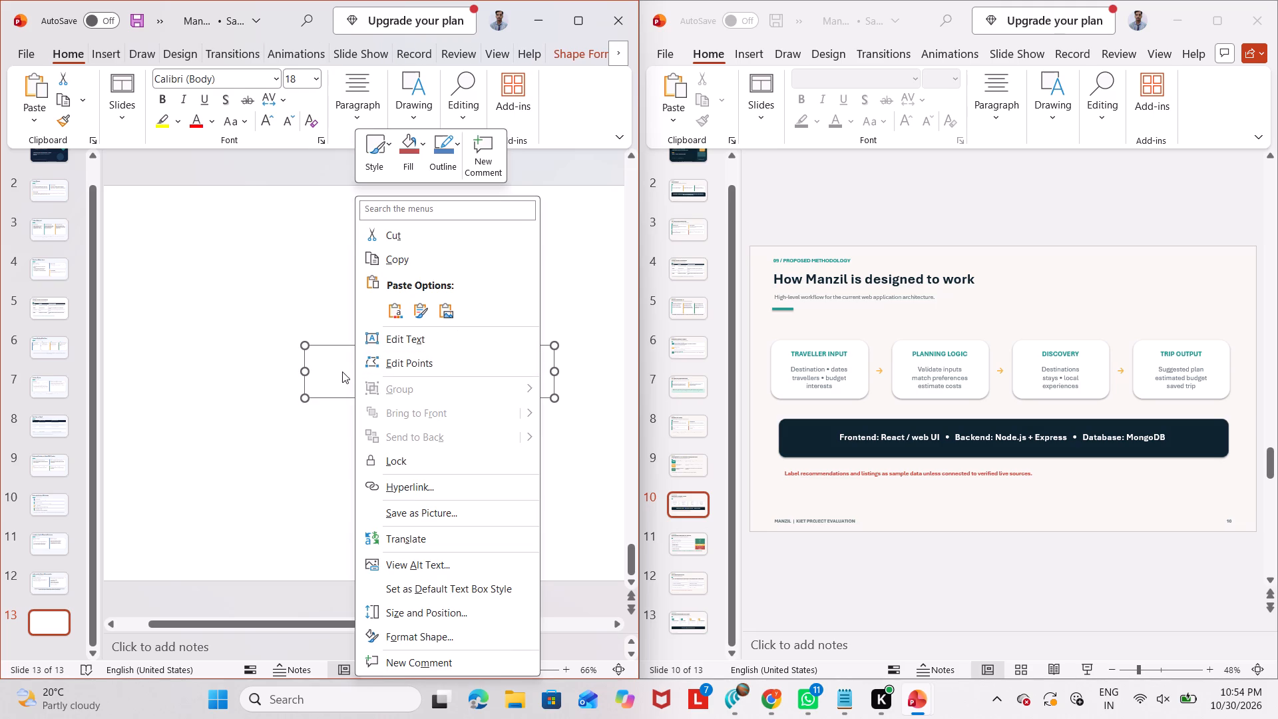
{"action": "double_click", "coordinate": [342, 371]}
{"action": "left_click", "coordinate": [336, 366]}
{"action": "left_click", "coordinate": [336, 366]}
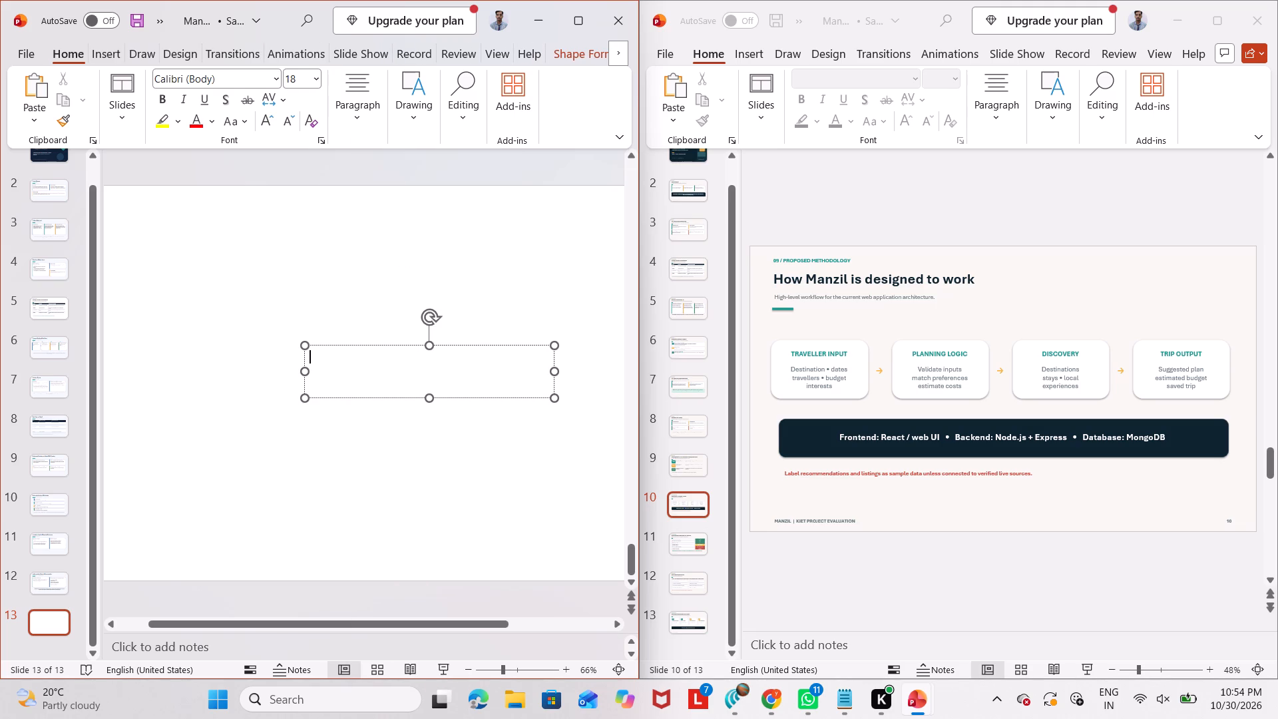
Enter "Thank you!" in the text box on the last slide at font size 54.
{"action": "double_click", "coordinate": [314, 80]}
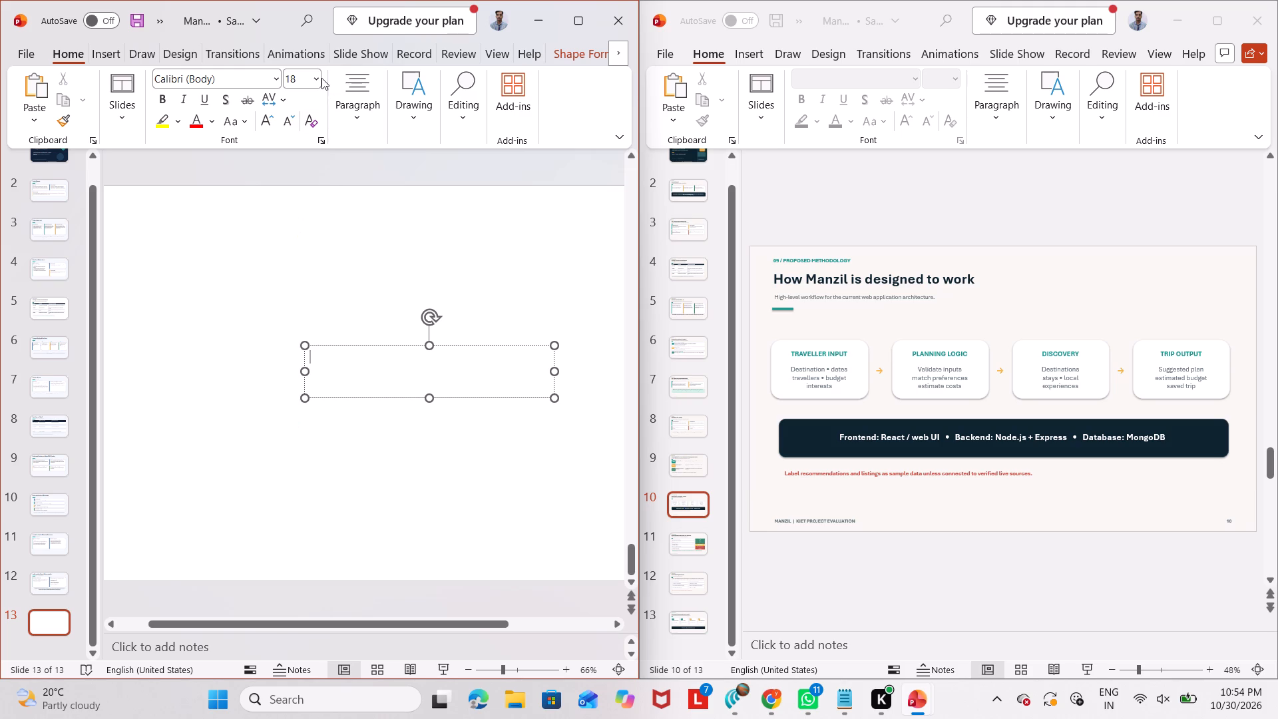
{"action": "left_click", "coordinate": [319, 77]}
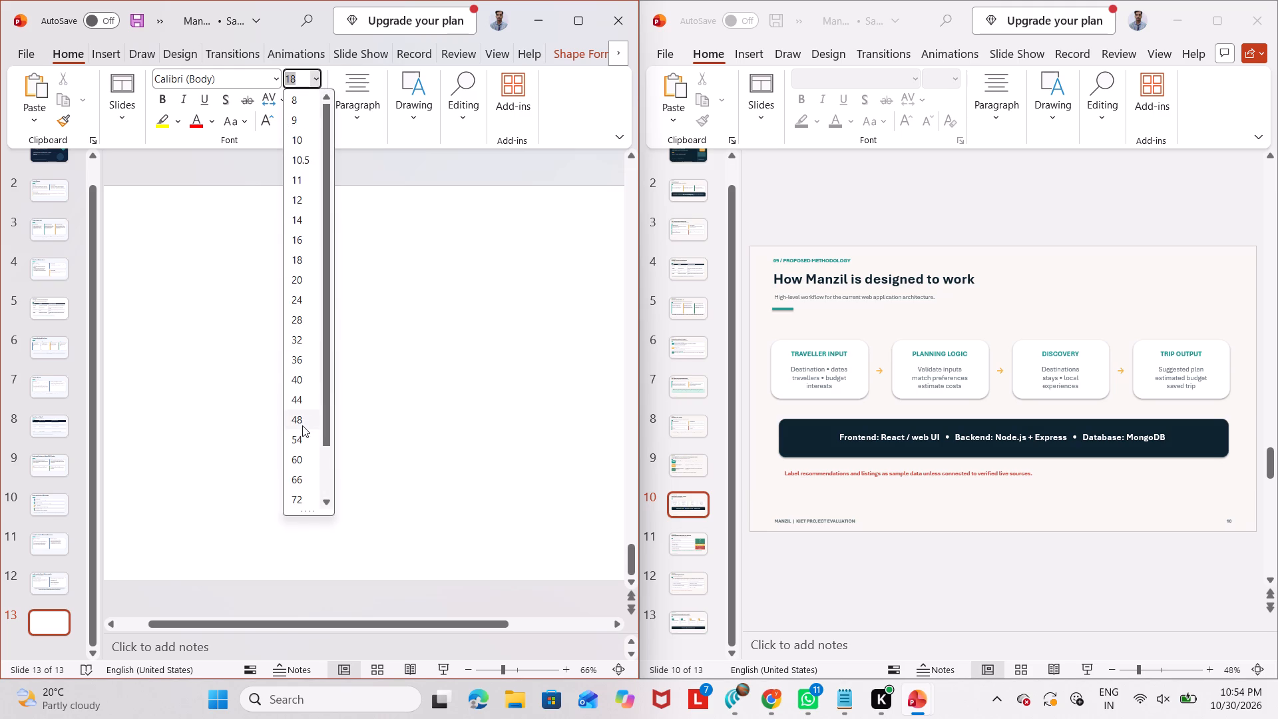
{"action": "left_click", "coordinate": [302, 431]}
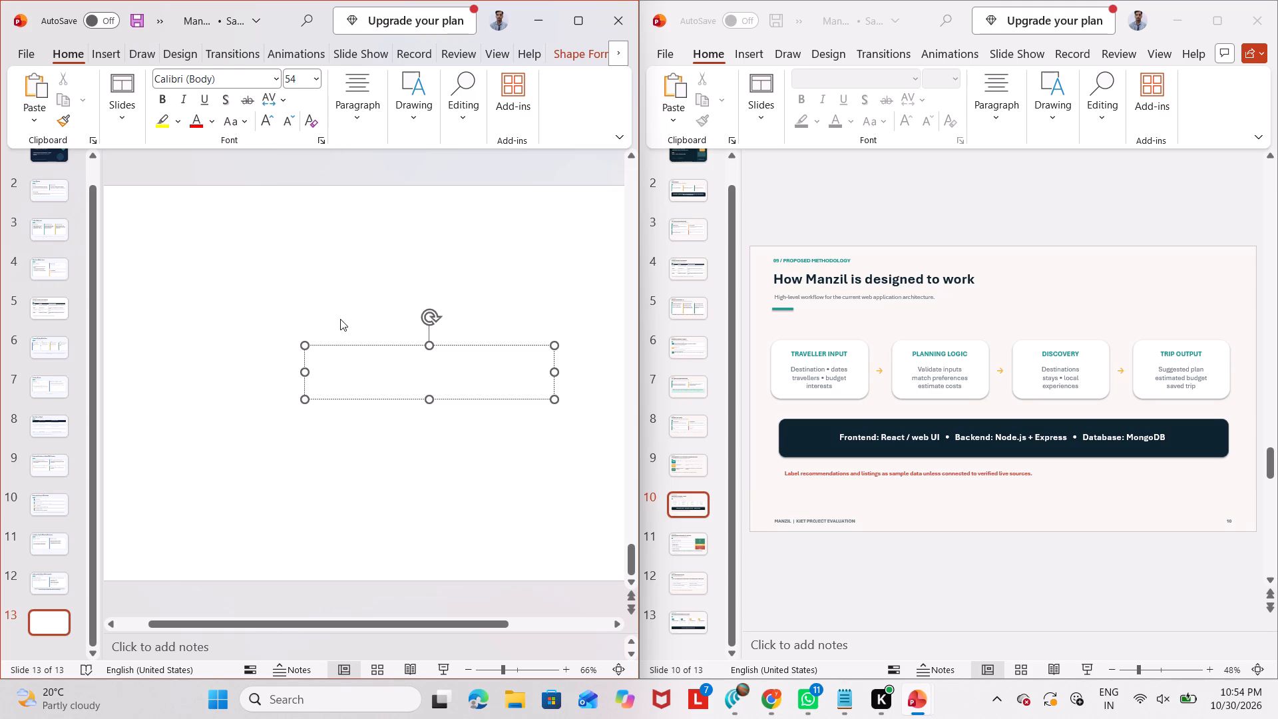
{"action": "type", "text": "Thabk"}
{"action": "key", "text": "BackSpace"}
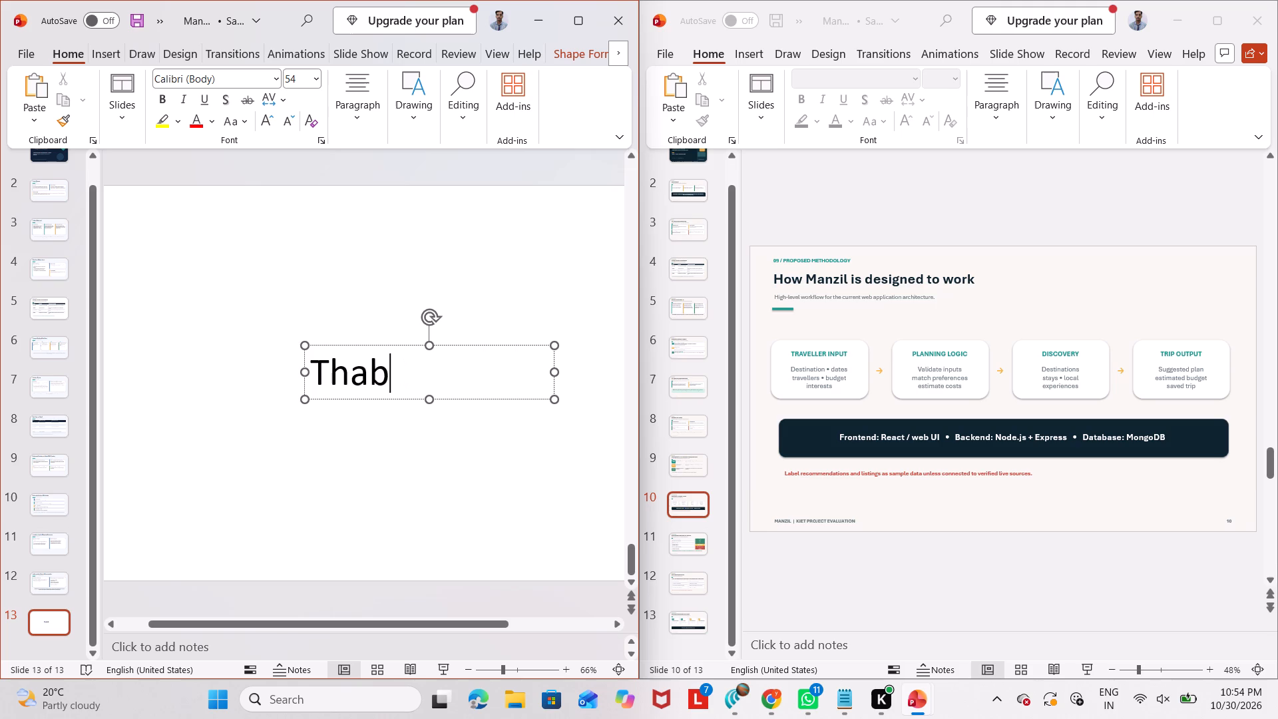
{"action": "key", "text": "BackSpace"}
{"action": "key", "text": "BackSpace"}
{"action": "type", "text": "ank you"}
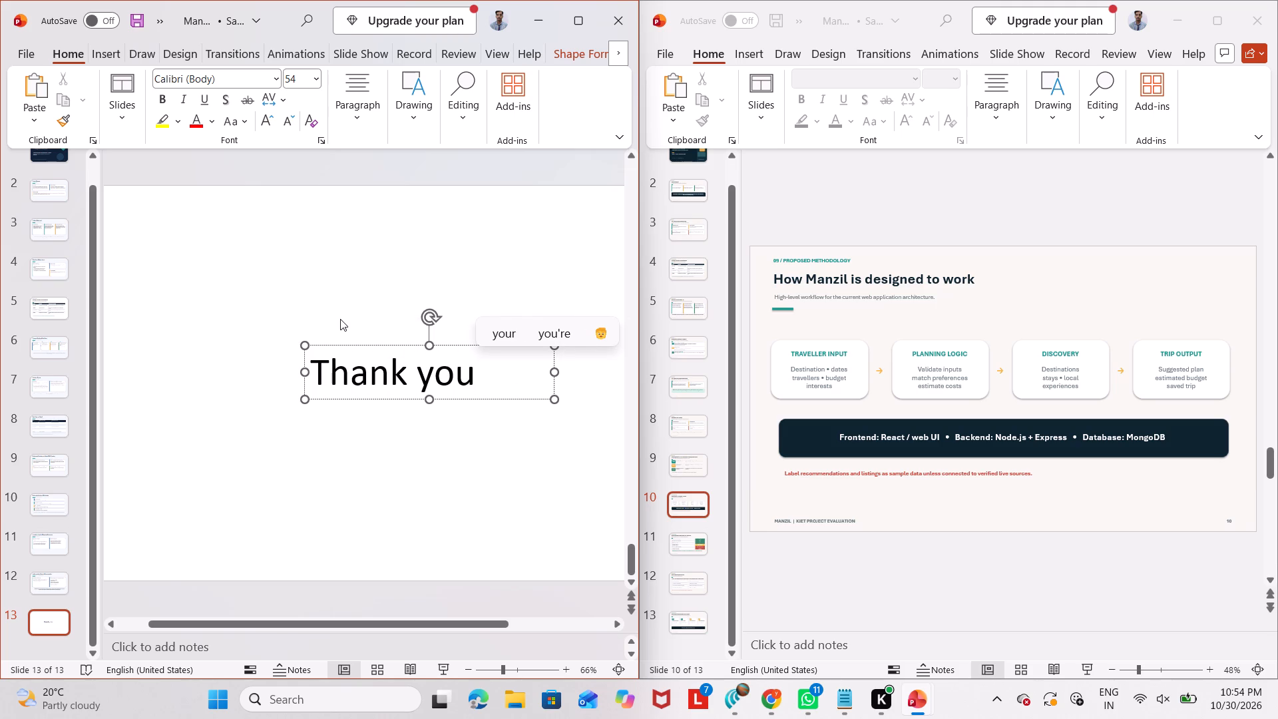
{"action": "key", "text": "shift+exclam"}
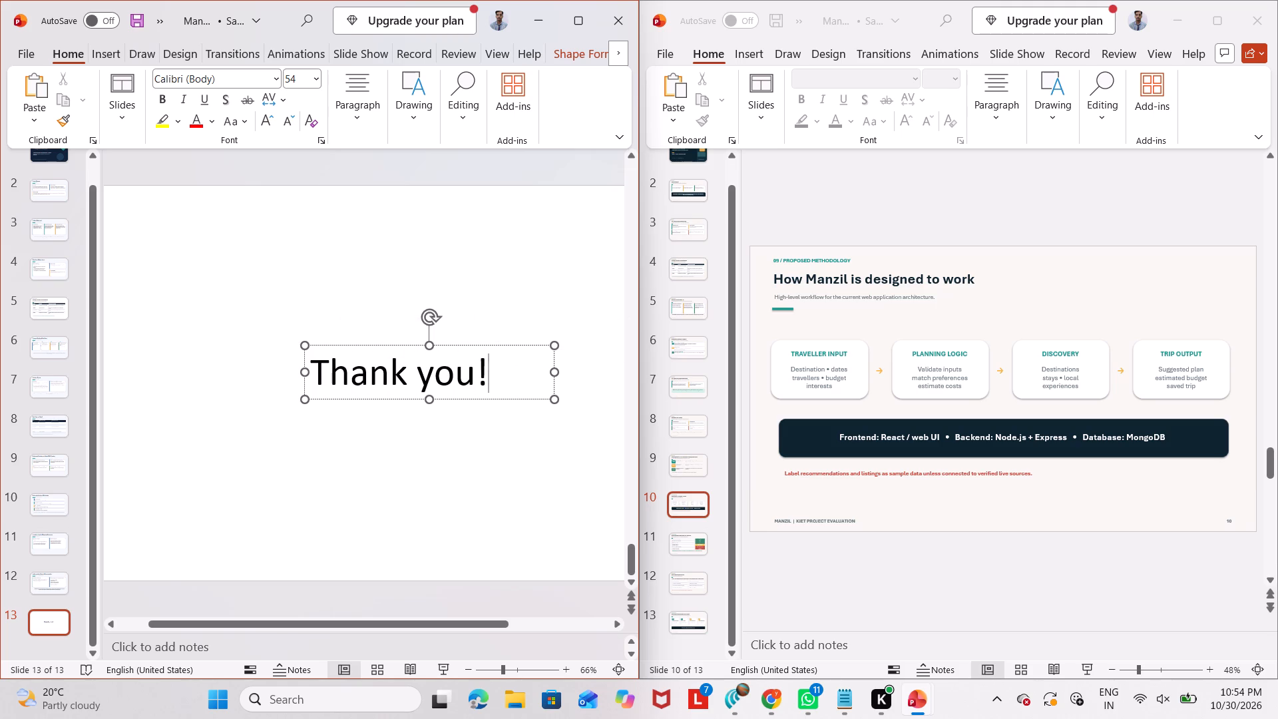
{"action": "key", "text": "Return"}
{"action": "right_click", "coordinate": [363, 262]}
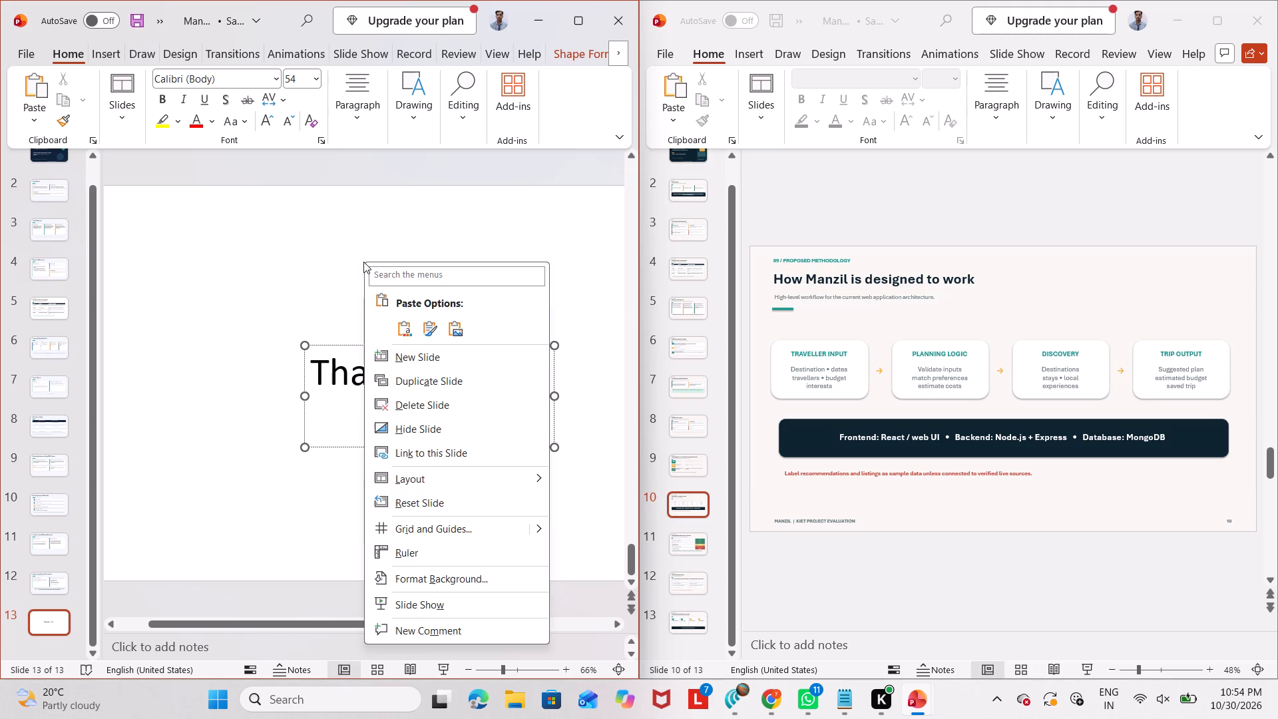
{"action": "left_click", "coordinate": [192, 581]}
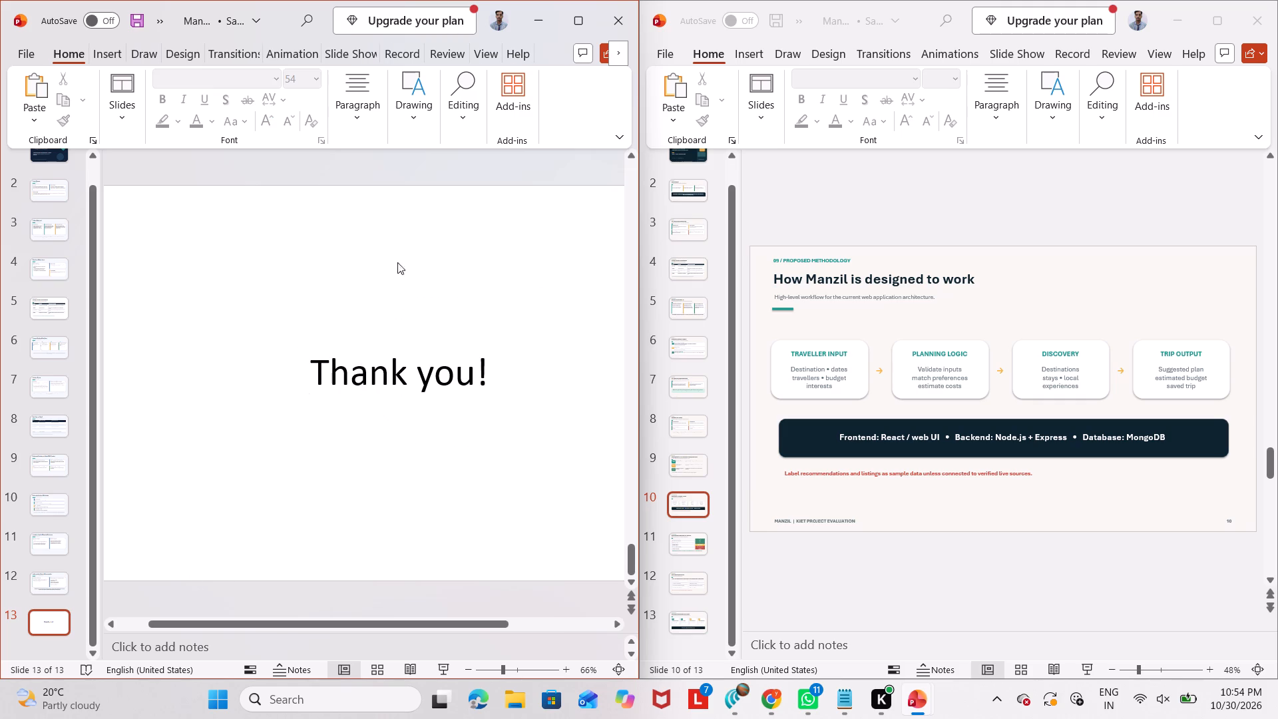
Close the KIET-version deck and maximize the window of the merged Manzil evaluation deck.
{"action": "left_click", "coordinate": [1253, 7]}
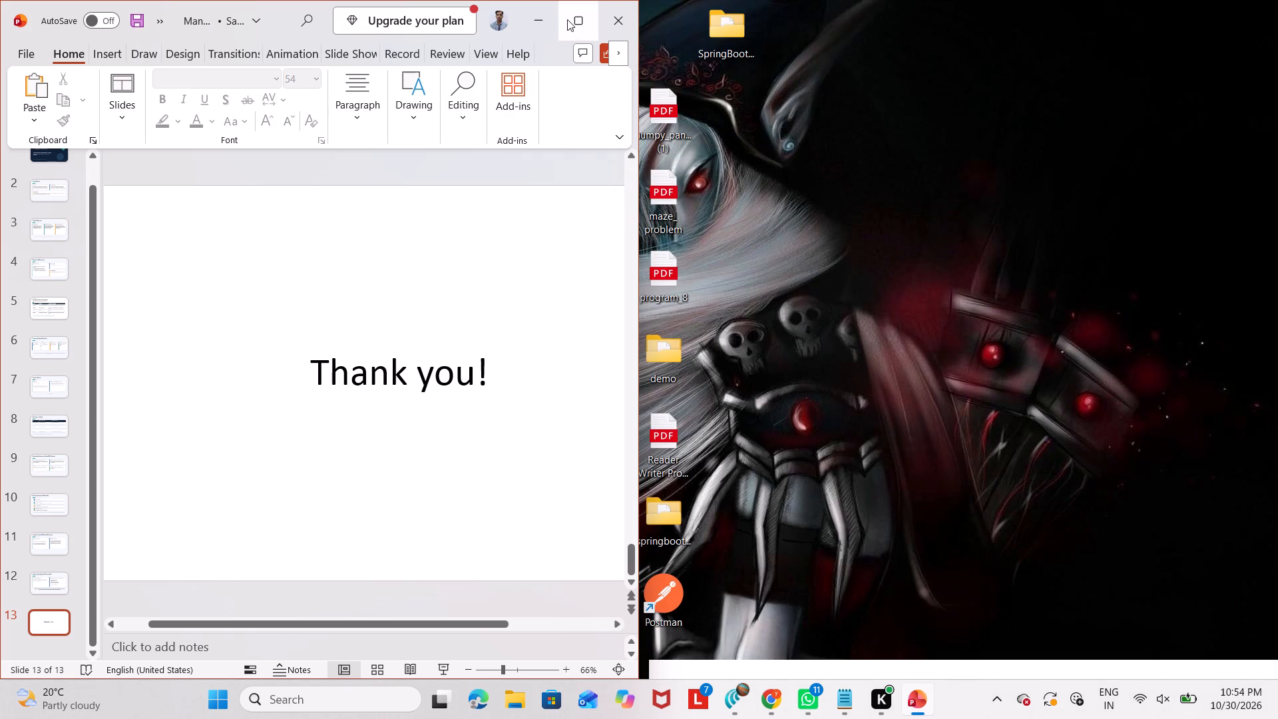
{"action": "double_click", "coordinate": [567, 19]}
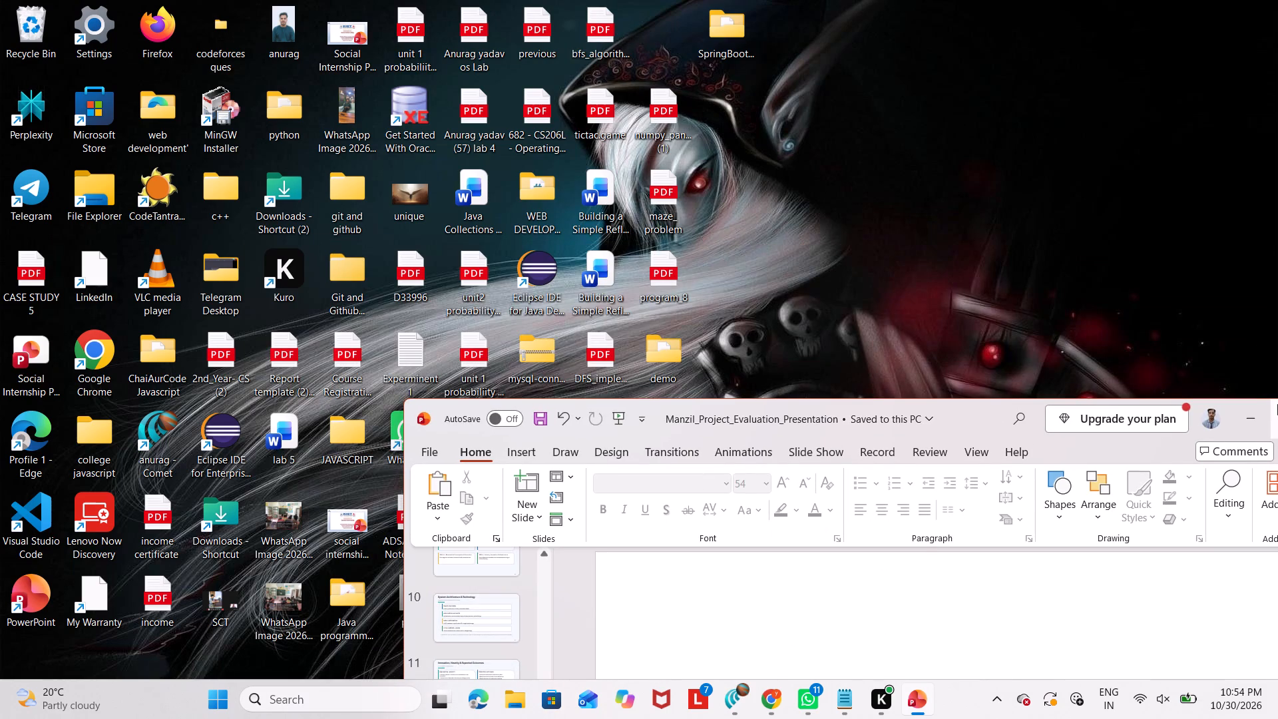
{"action": "left_click", "coordinate": [1277, 412]}
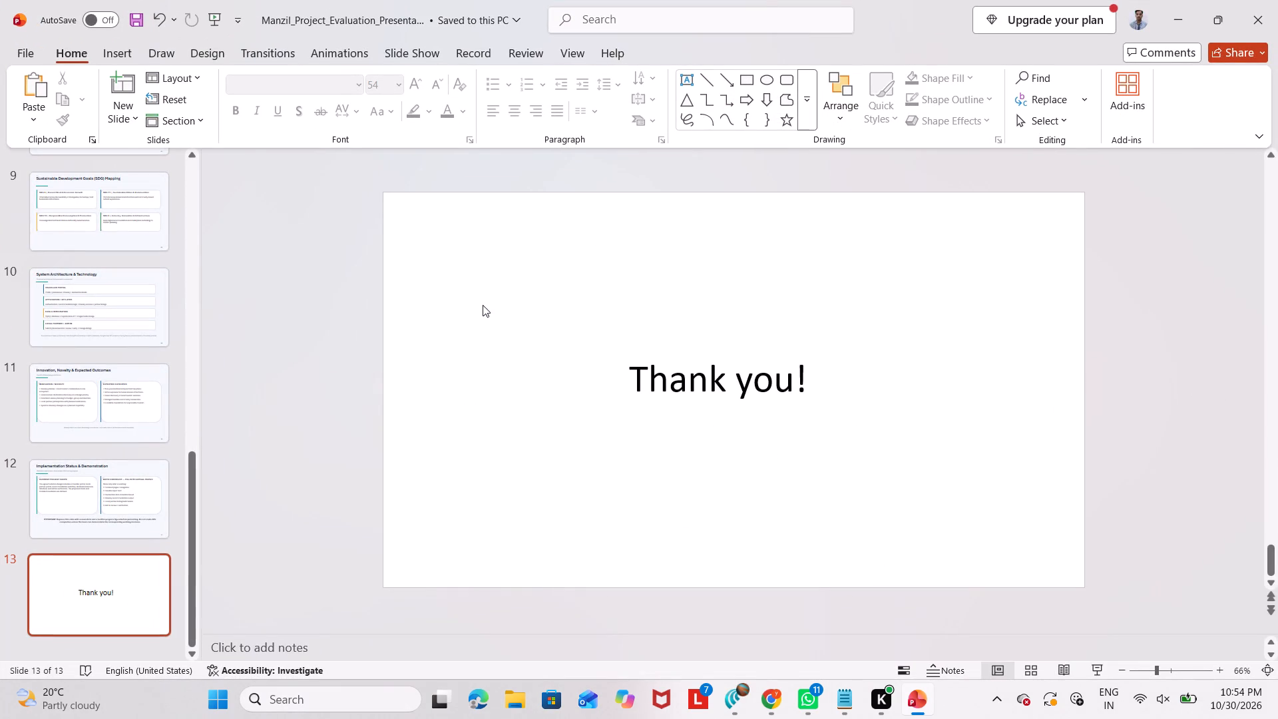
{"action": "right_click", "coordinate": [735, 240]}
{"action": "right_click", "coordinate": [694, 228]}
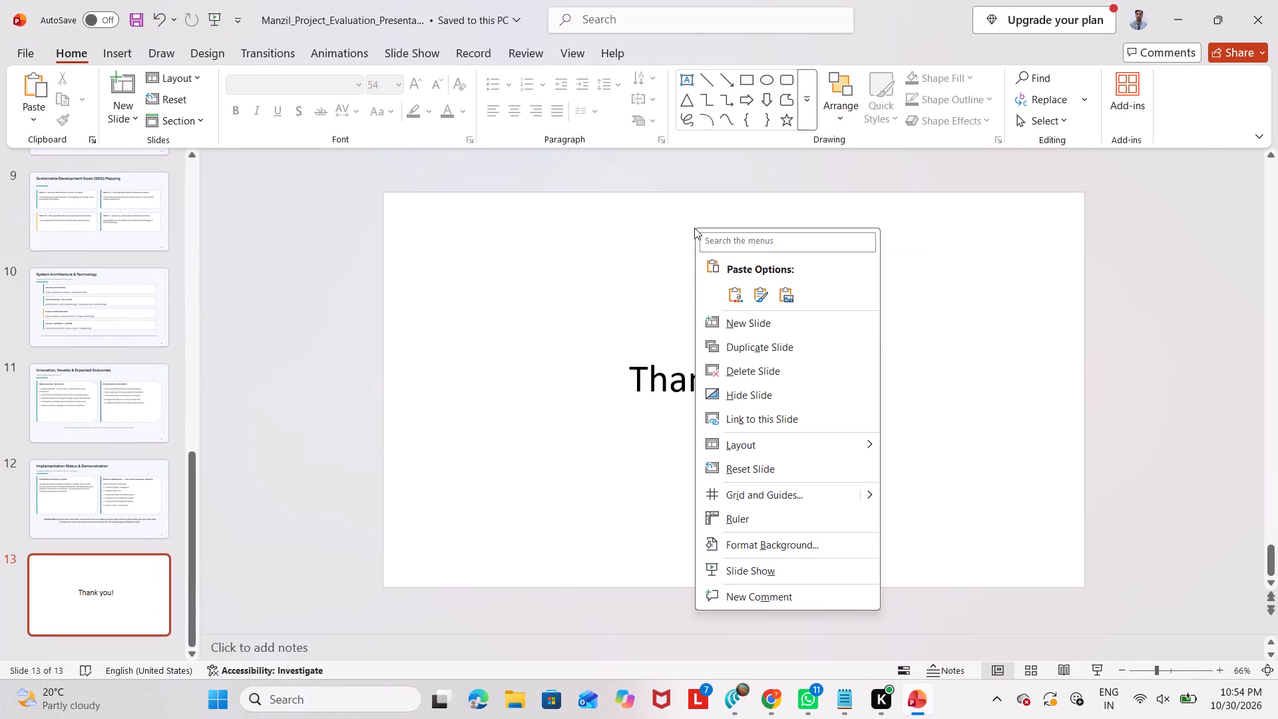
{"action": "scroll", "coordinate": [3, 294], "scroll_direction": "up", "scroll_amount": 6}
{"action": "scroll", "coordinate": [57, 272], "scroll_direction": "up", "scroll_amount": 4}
Save a copy of the merged deck in Documents as "Manzil_Project_Evaluation_Presentation (1)", keeping the PowerPoint Presentation type.
{"action": "key", "text": "ctrl+s"}
{"action": "left_click", "coordinate": [506, 23]}
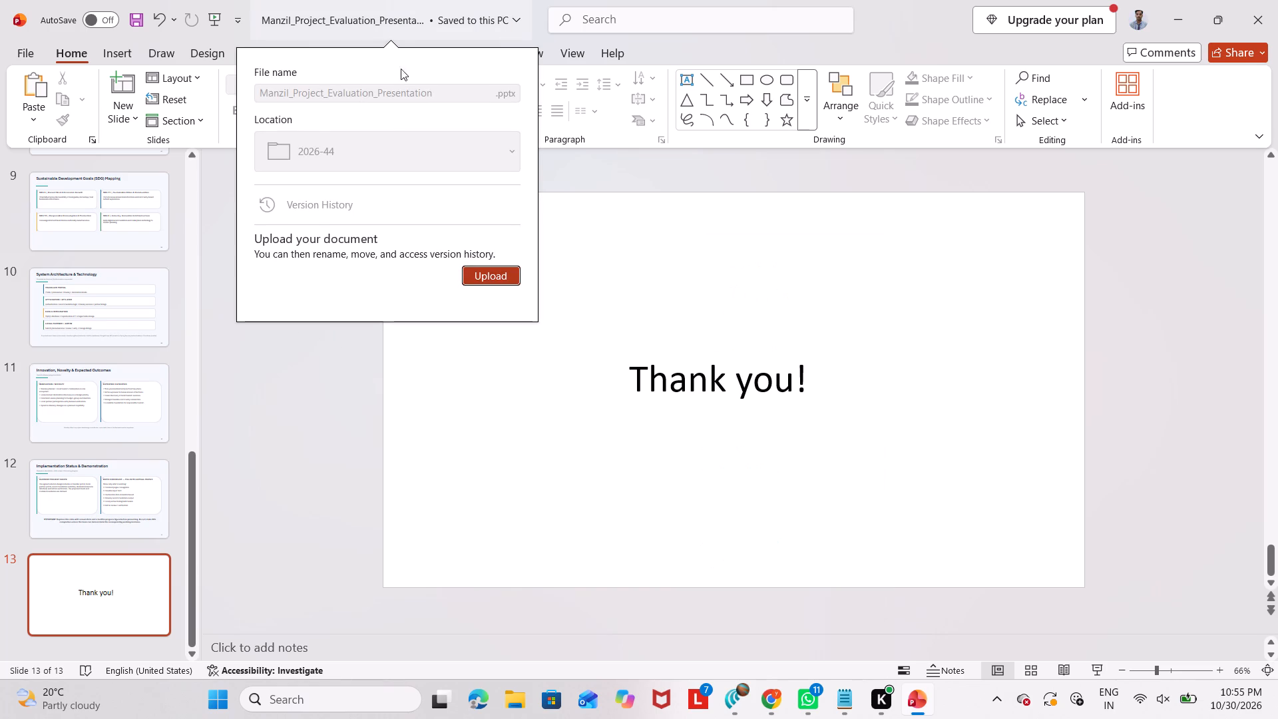
{"action": "double_click", "coordinate": [39, 46]}
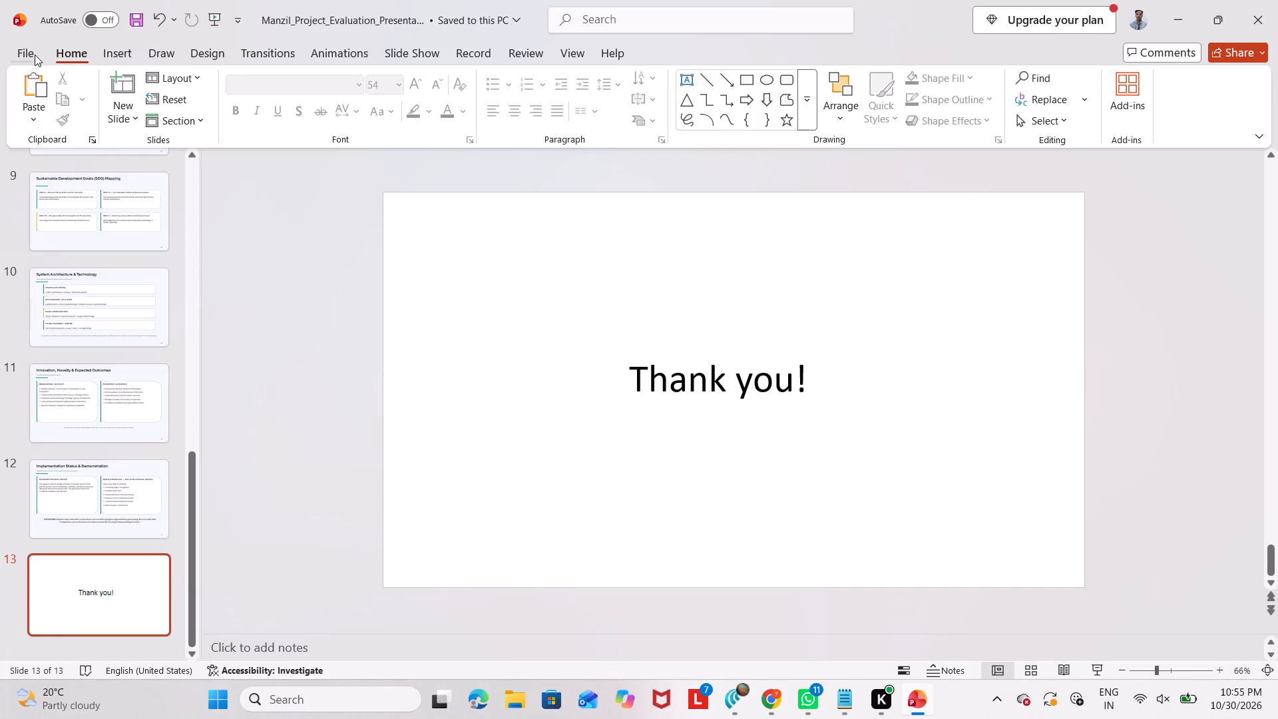
{"action": "left_click", "coordinate": [35, 55]}
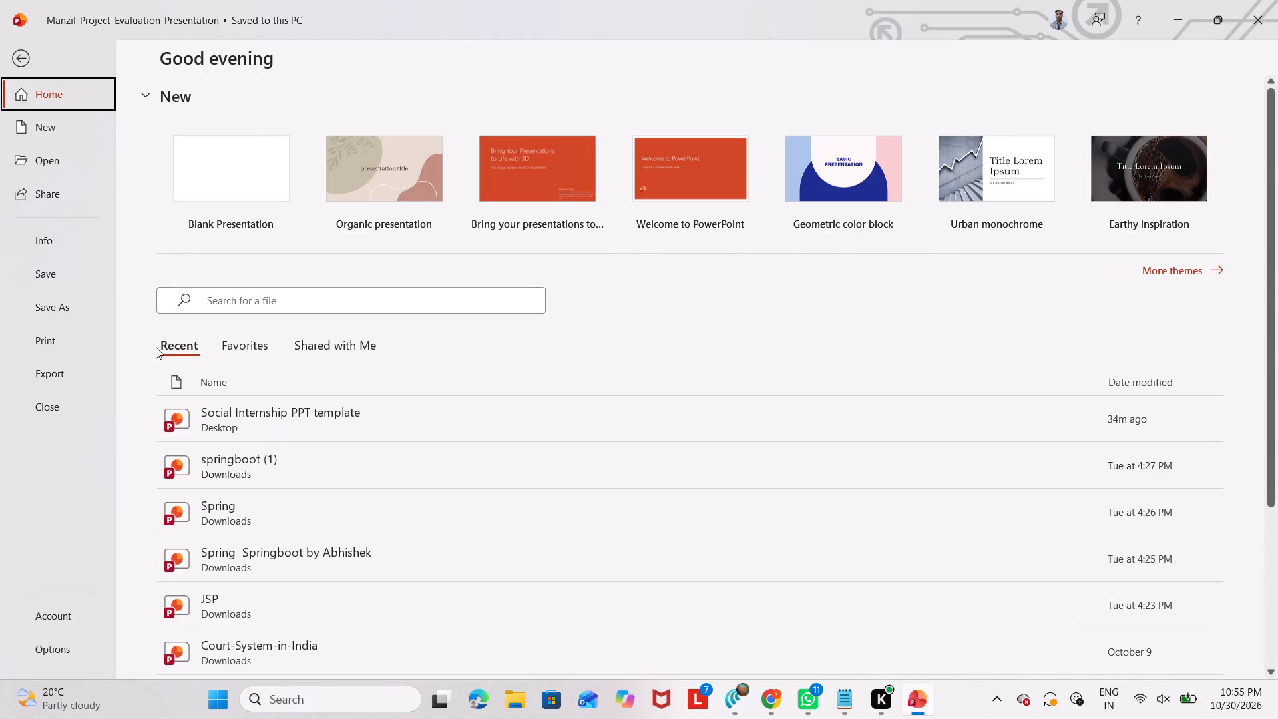
{"action": "left_click", "coordinate": [72, 314]}
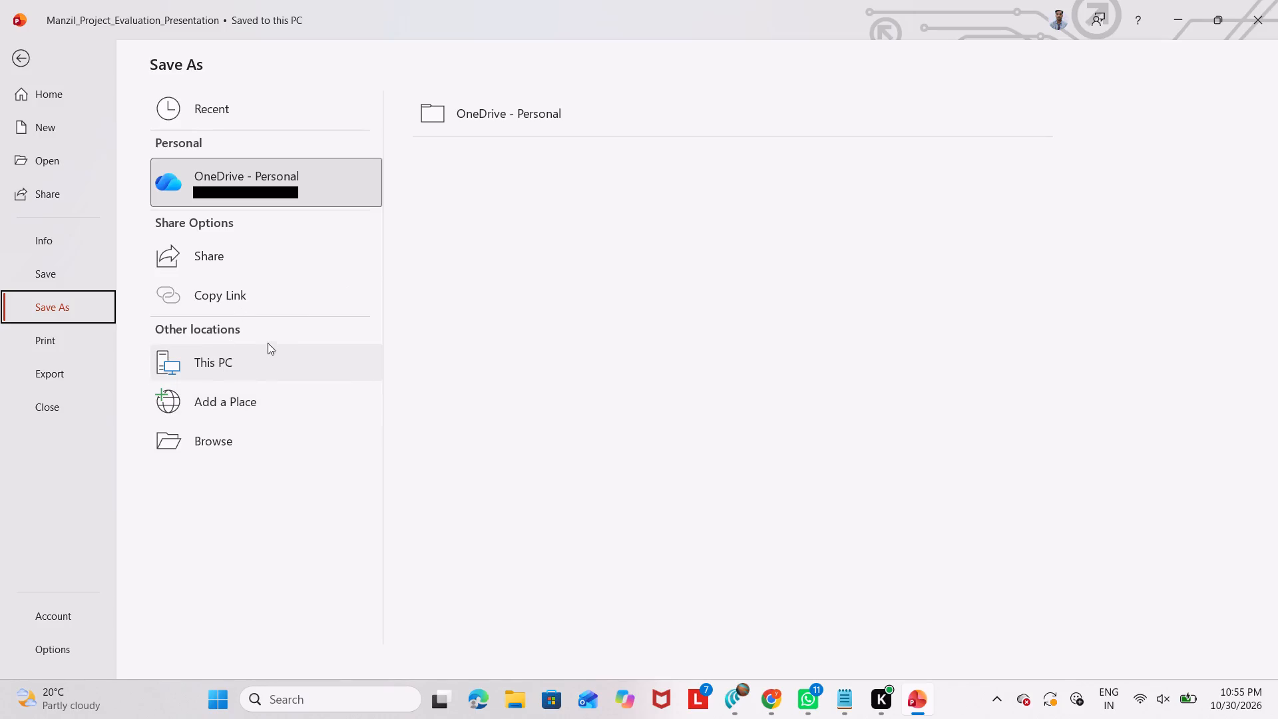
{"action": "double_click", "coordinate": [273, 363]}
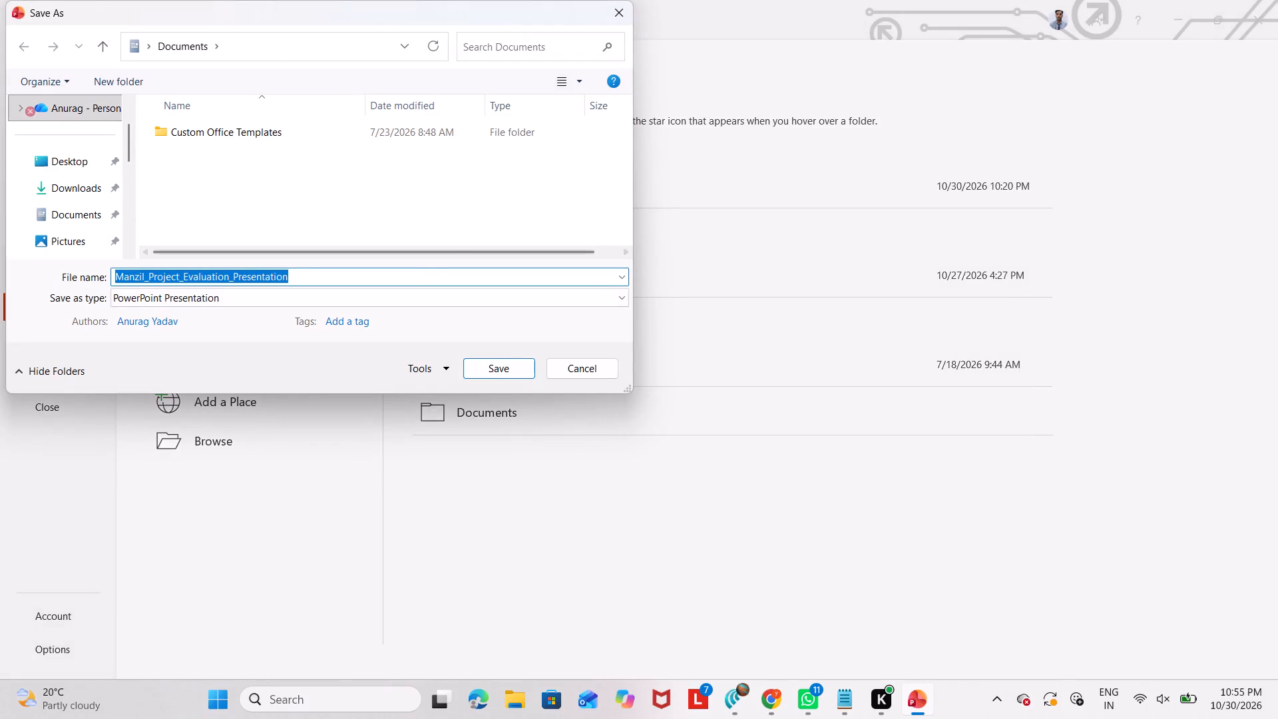
{"action": "double_click", "coordinate": [390, 276]}
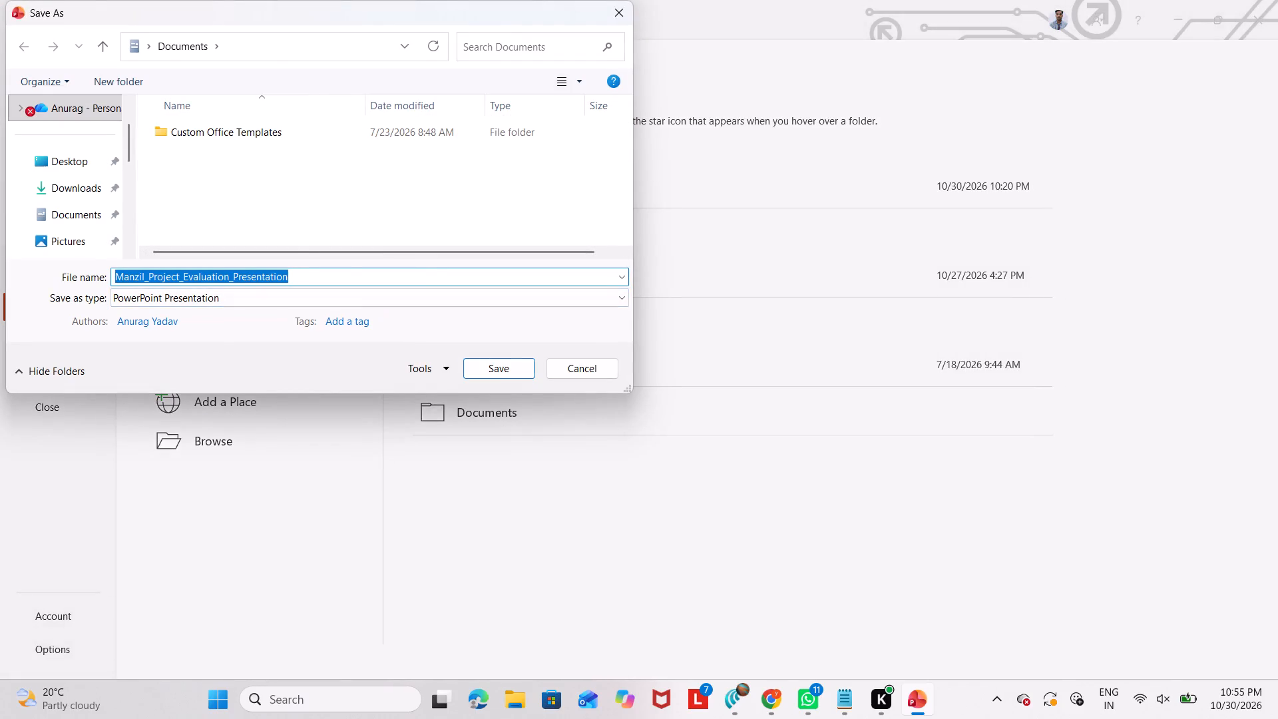
{"action": "key", "text": "space"}
{"action": "key", "text": "ctrl+z"}
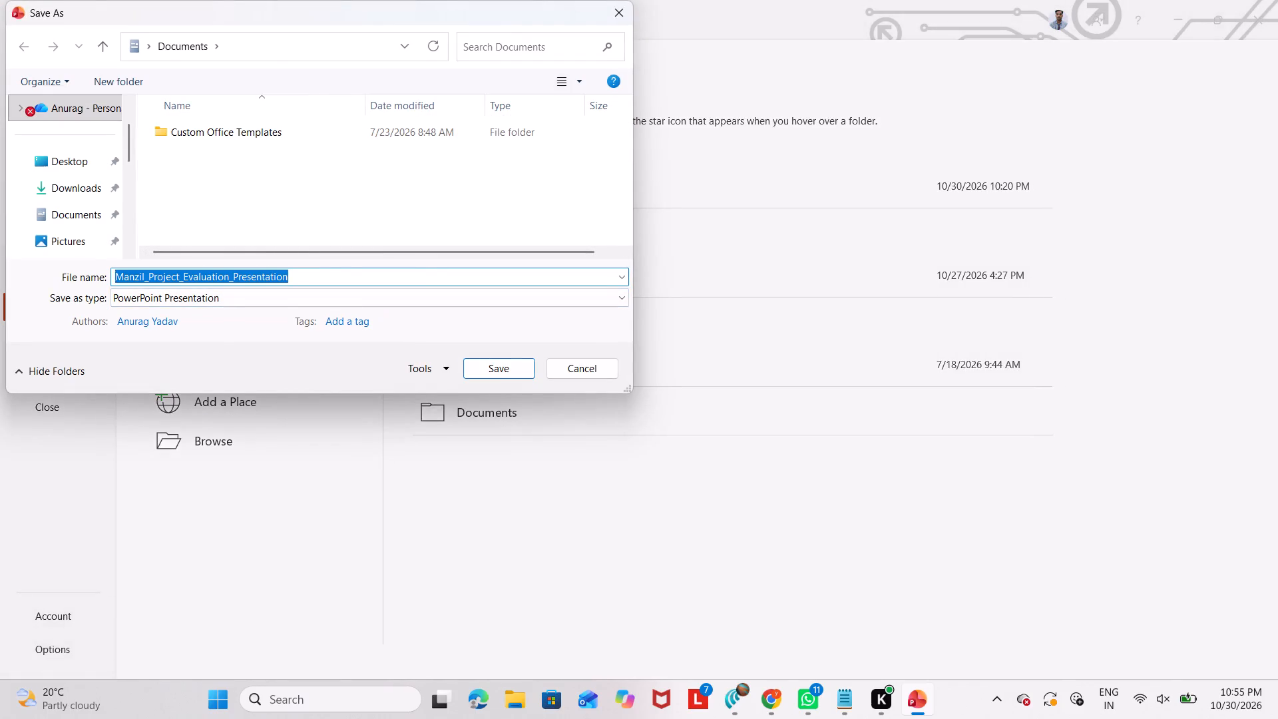
{"action": "left_click", "coordinate": [389, 276]}
{"action": "key", "text": "space"}
{"action": "key", "text": "space"}
{"action": "key", "text": "space"}
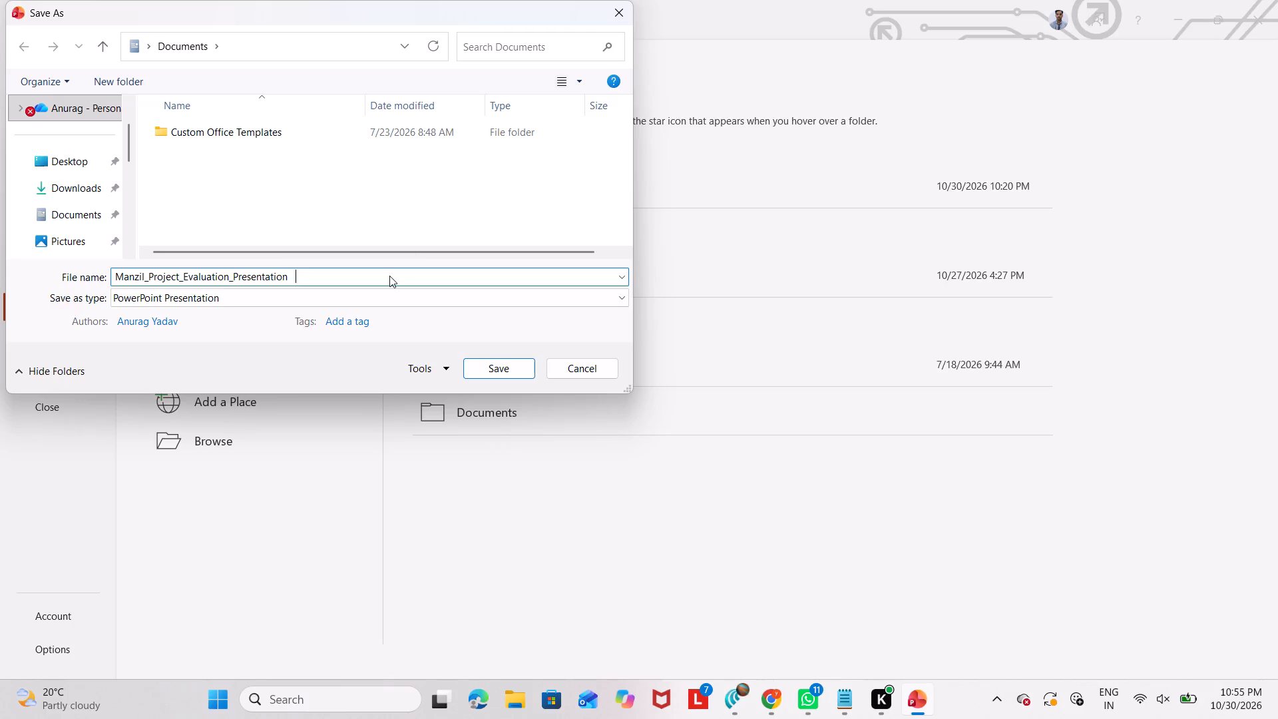
{"action": "type", "text": "(1)"}
{"action": "key", "text": "Return"}
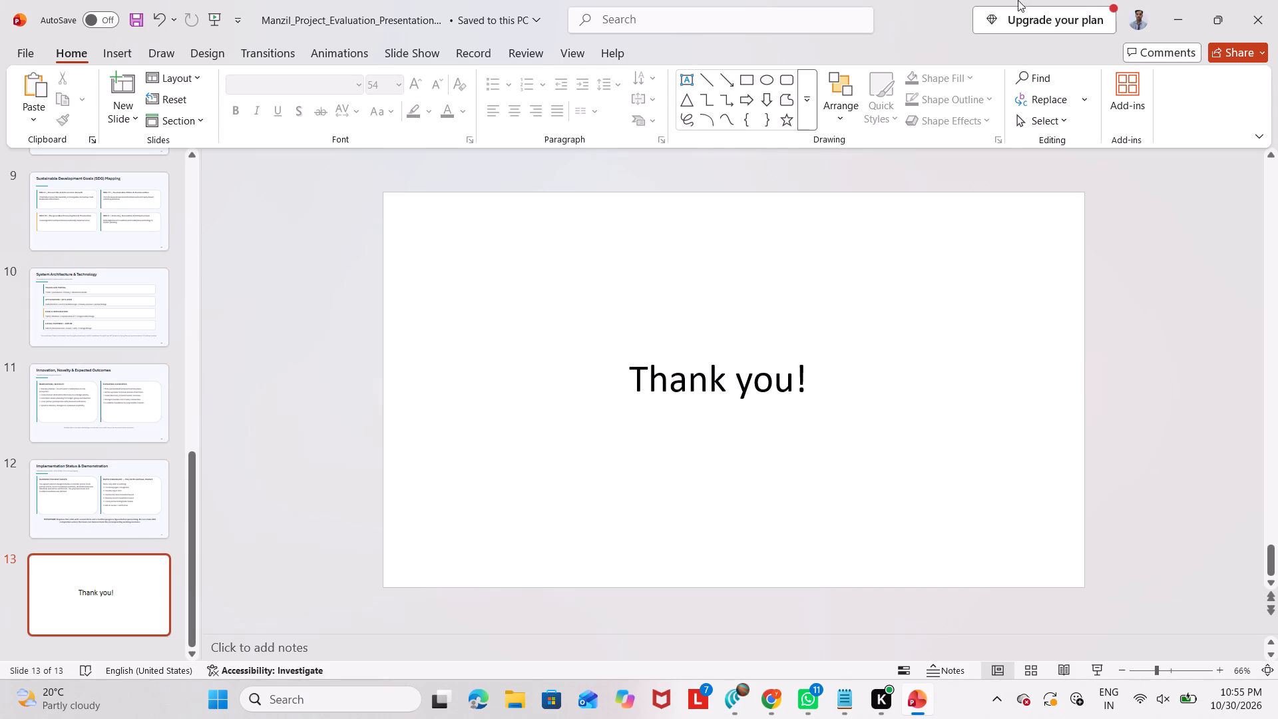
Restore the saved deck's window from maximized to its smaller size, uncovering the desktop.
{"action": "double_click", "coordinate": [1200, 22]}
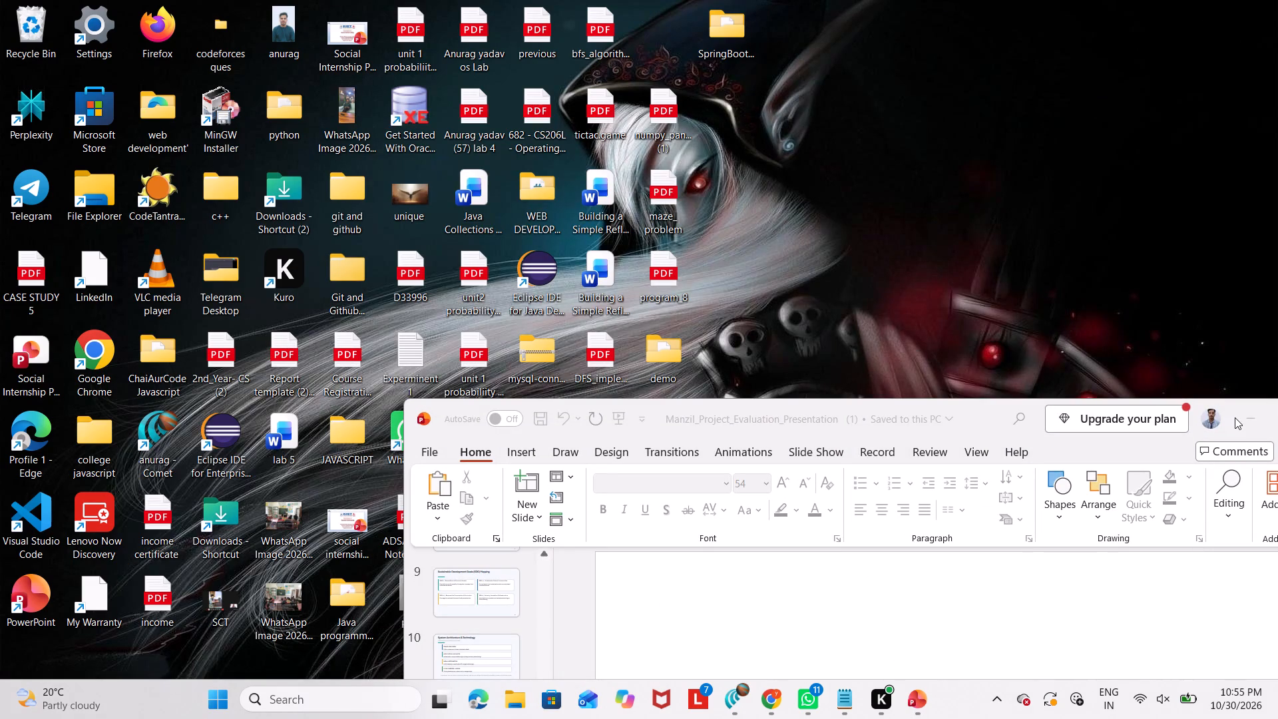